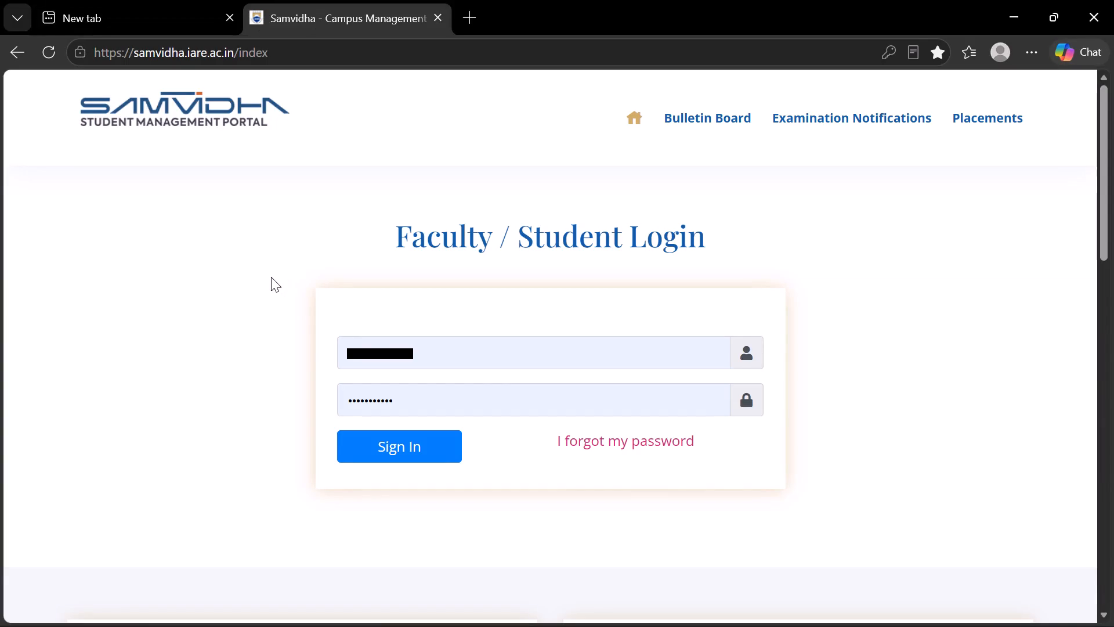
Sign in to the Samvidha student portal with the saved login credentials.
key(Return)
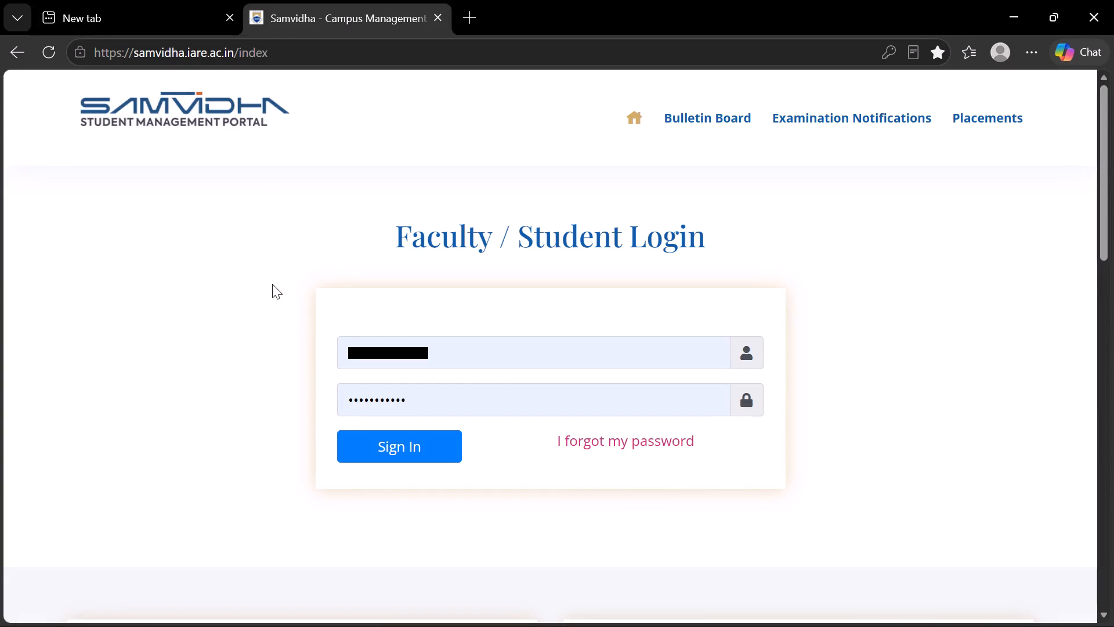
click(377, 435)
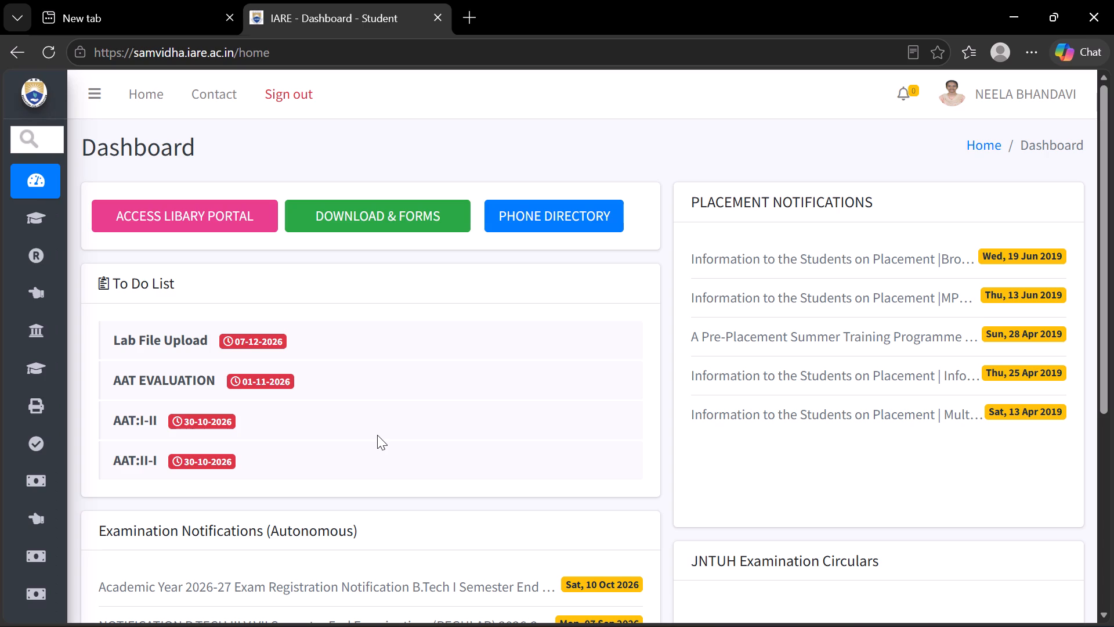
Open the AAT-II page among the portal's upload sections.
scroll(0, 501, down, 4)
click(70, 531)
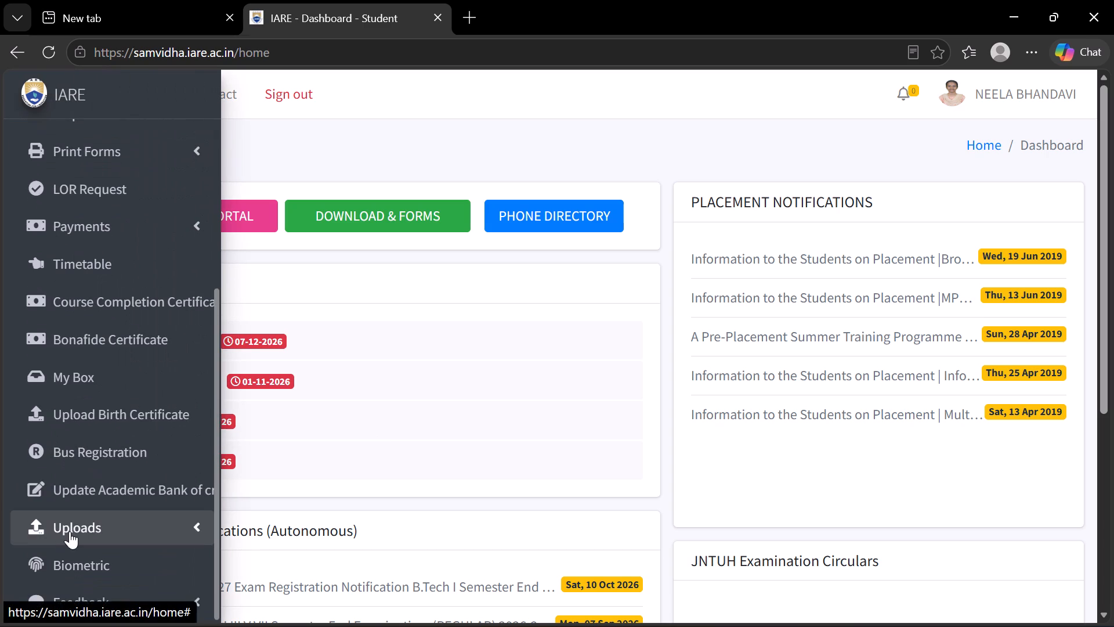
scroll(70, 531, down, 3)
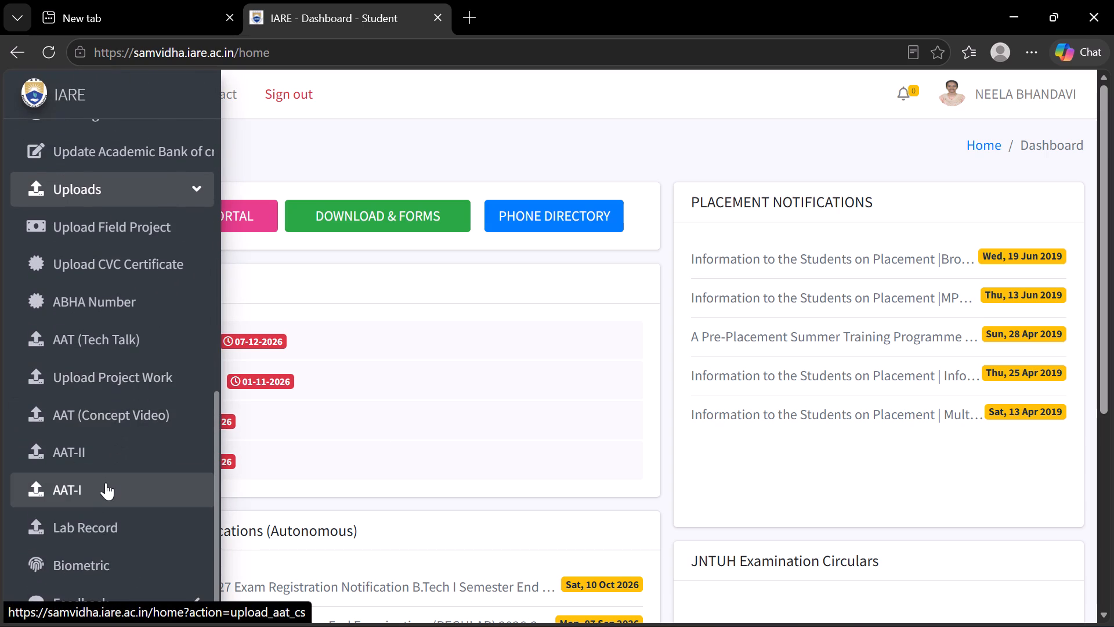
click(120, 449)
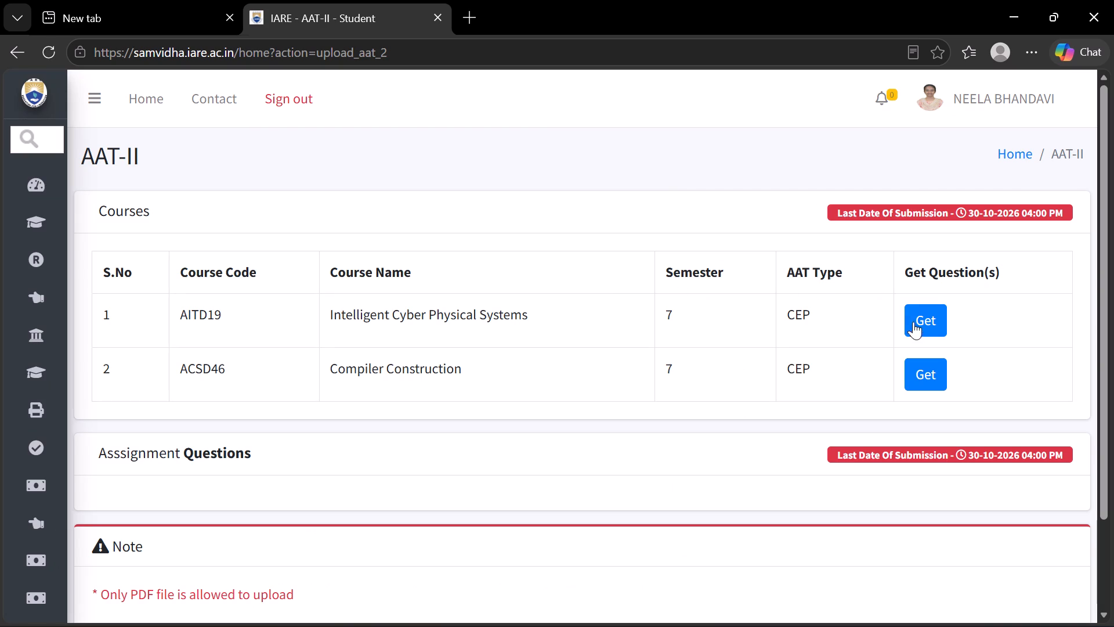
Get the AAT-II assignment question for Intelligent Cyber Physical Systems (AITD19) and bring its upload fields into view.
click(913, 327)
click(841, 398)
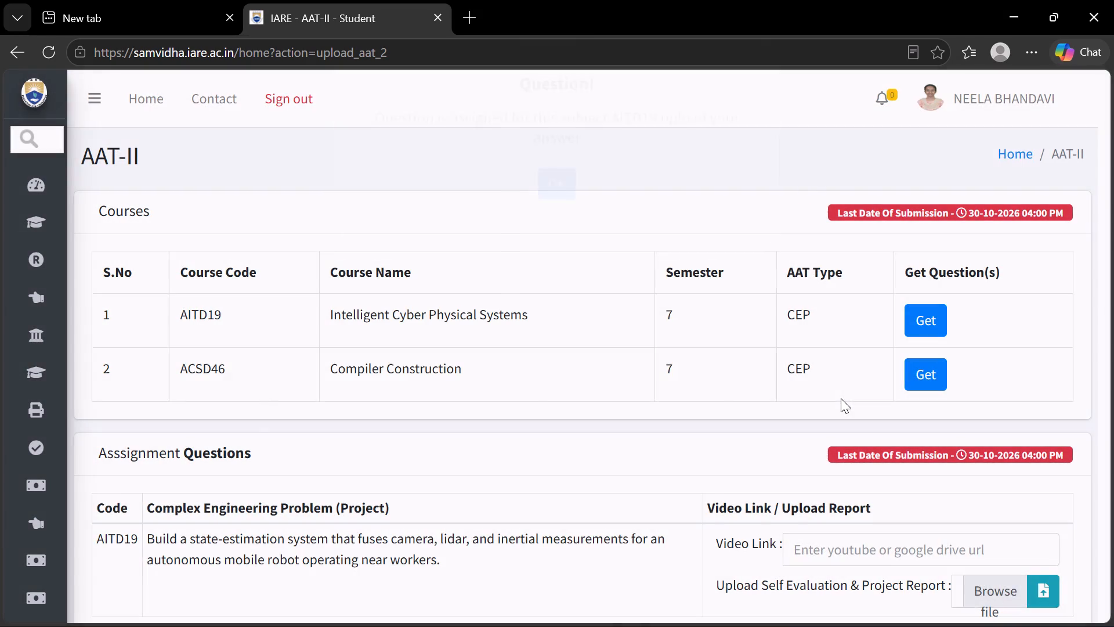
scroll(841, 398, down, 1)
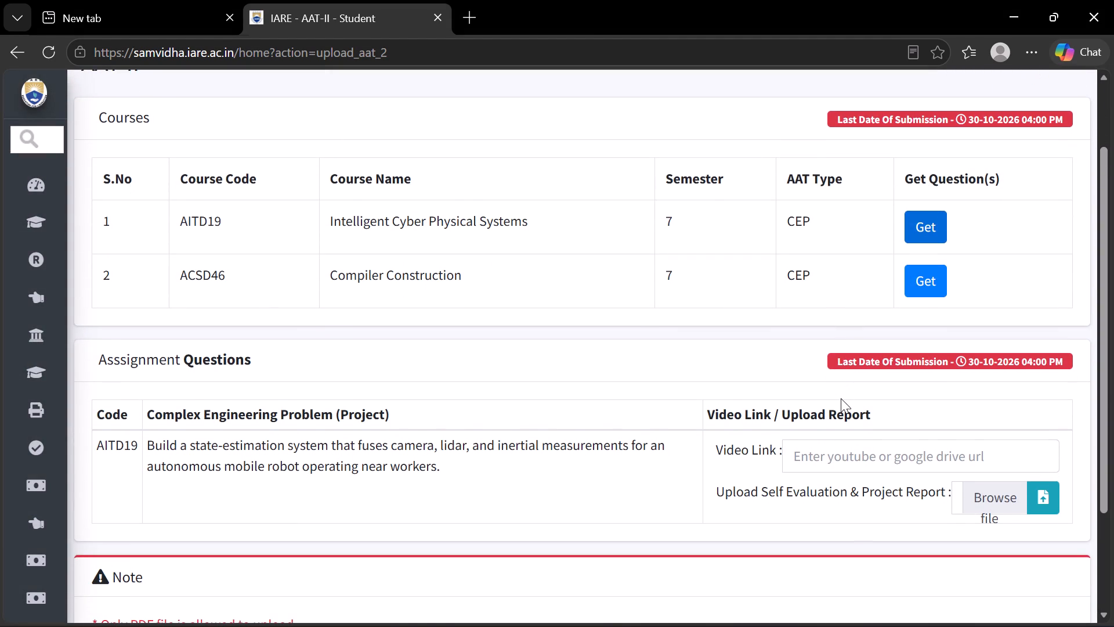
Search the computer for zoom and launch Zoom Workplace.
text(zoom)
key(Return)
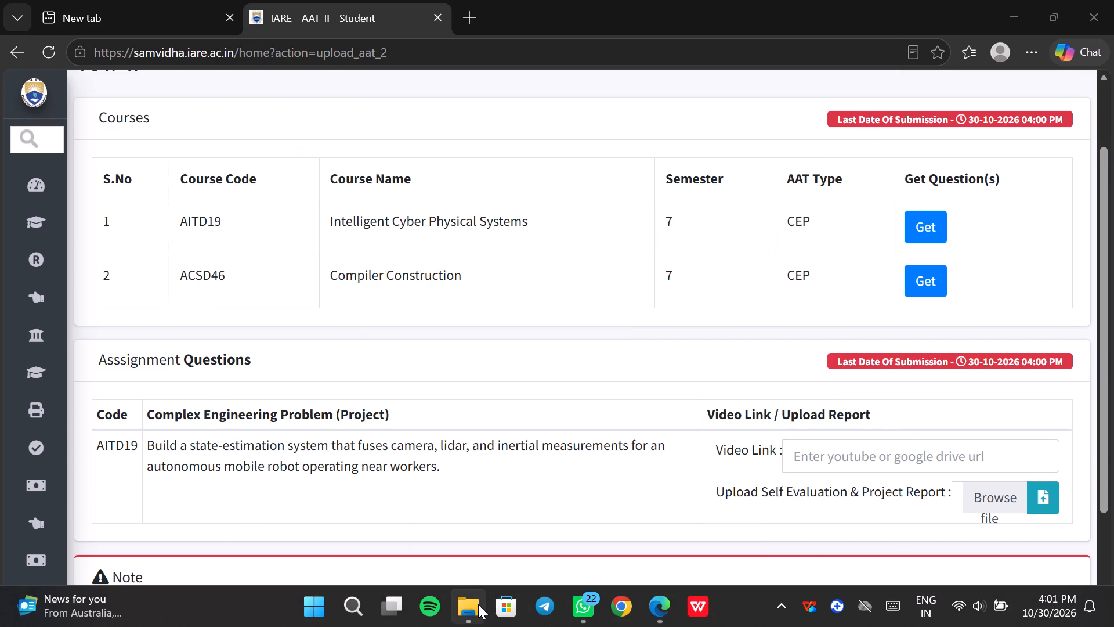
Open the icps(bh) presentation from the Downloads folder and bring its WPS Office window to the front.
click(478, 604)
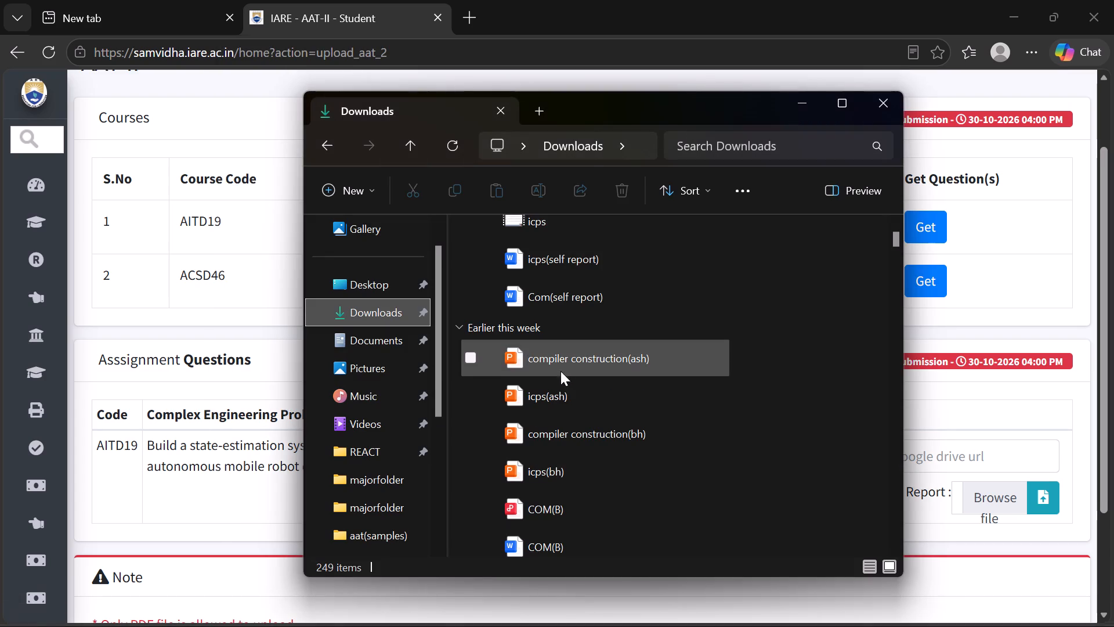
double_click(533, 464)
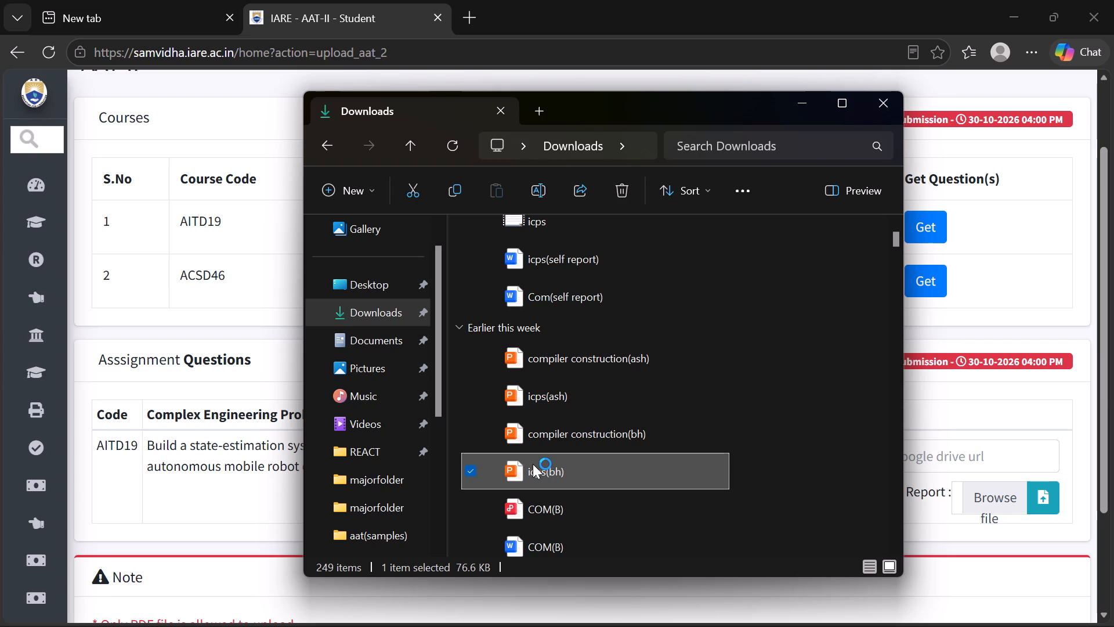
key(alt+Tab)
key(alt+Tab)
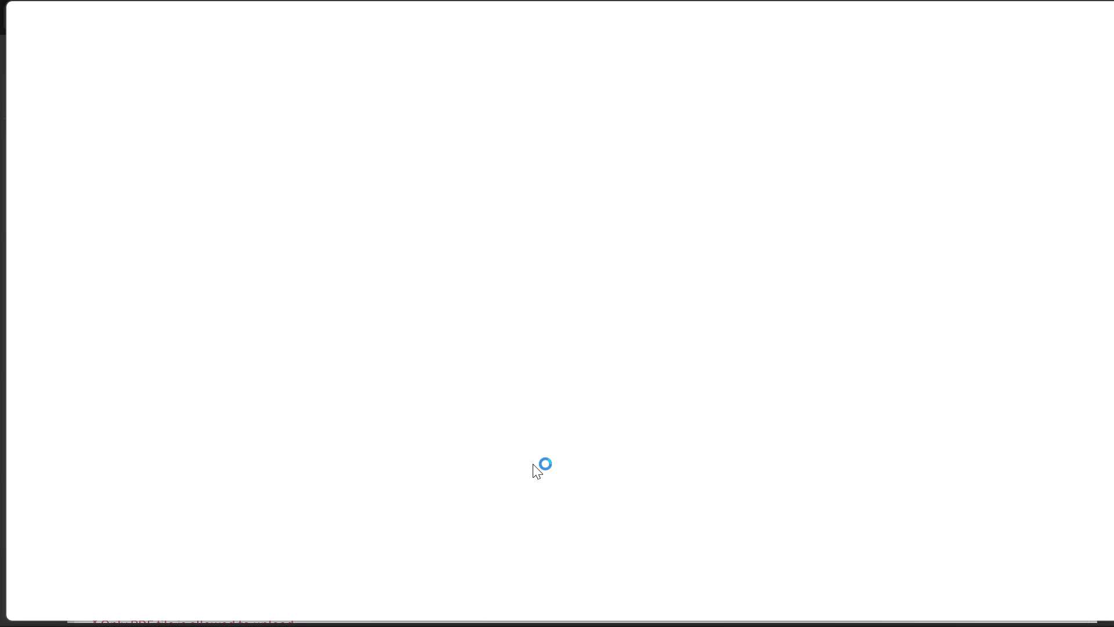
key(alt+Tab)
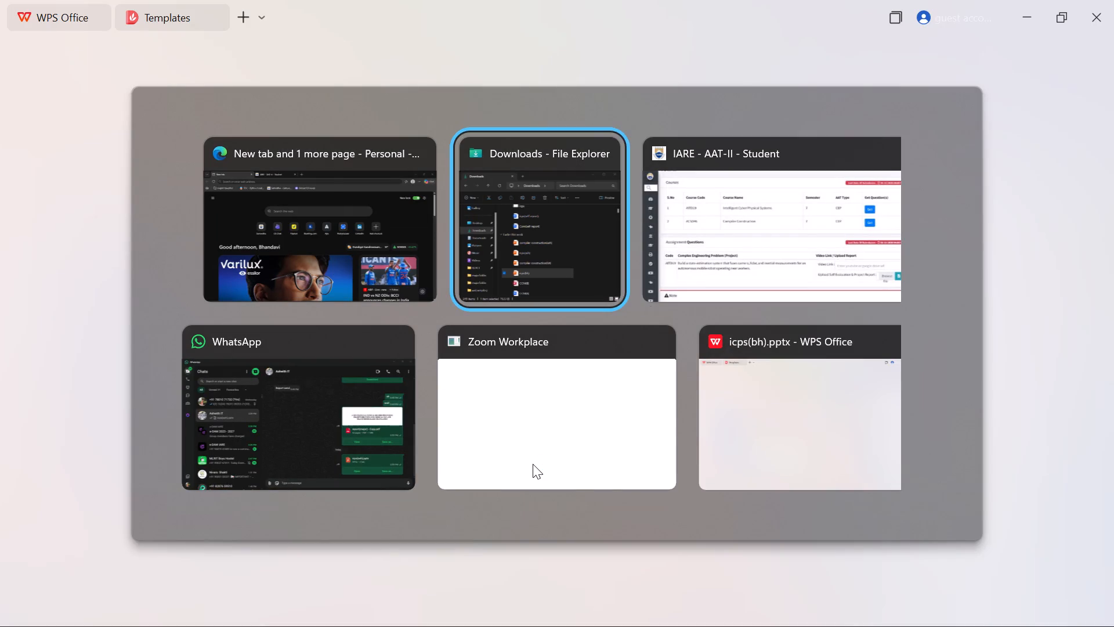
key(alt+Tab)
key(alt+Tab)
key(alt+Tab)
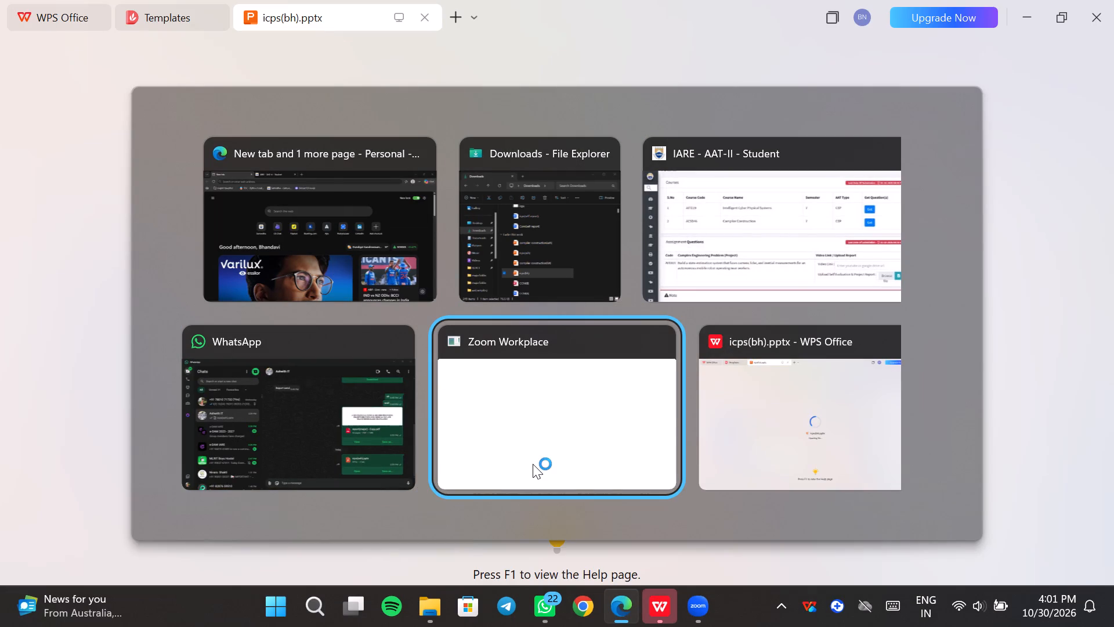
key(alt+Tab)
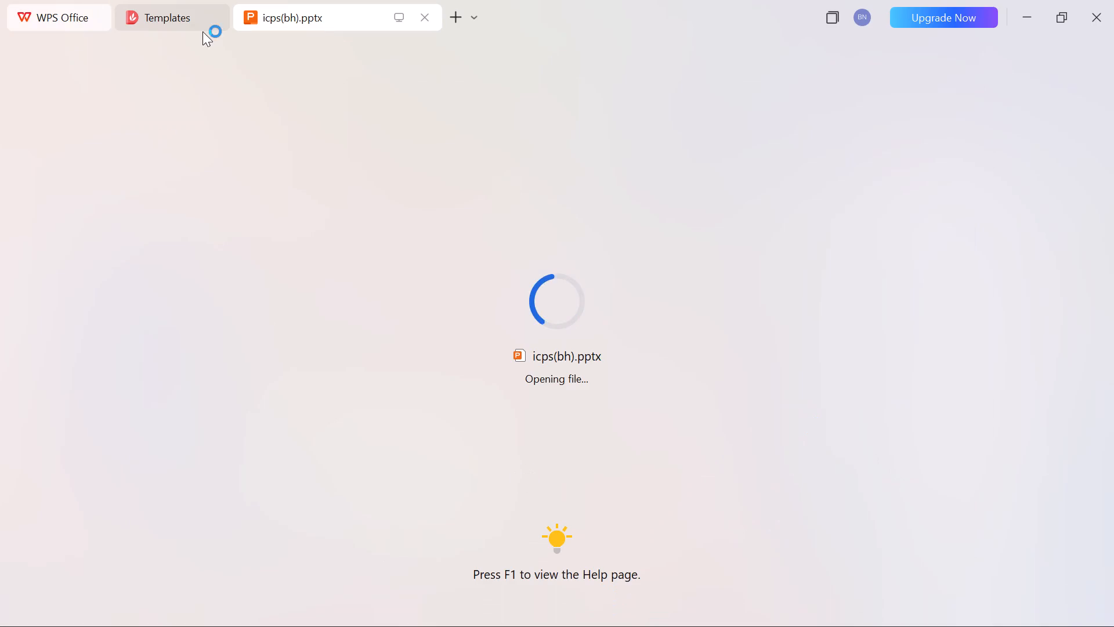
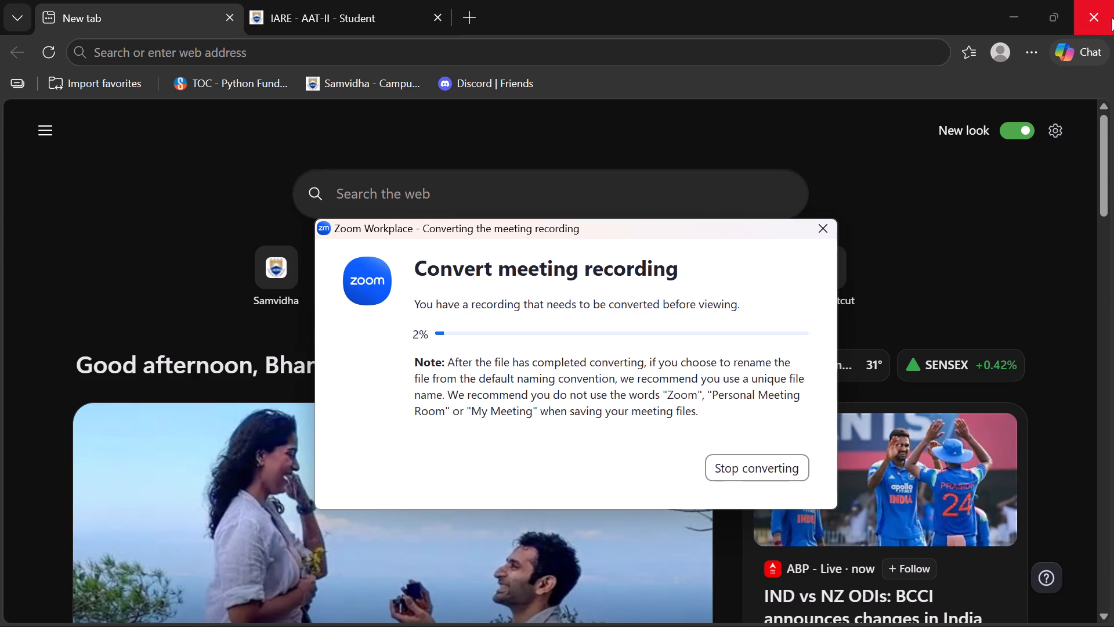
Switch to the Microsoft Edge window showing the AAT-II upload page with the AITD19 assignment question.
key(super+Tab)
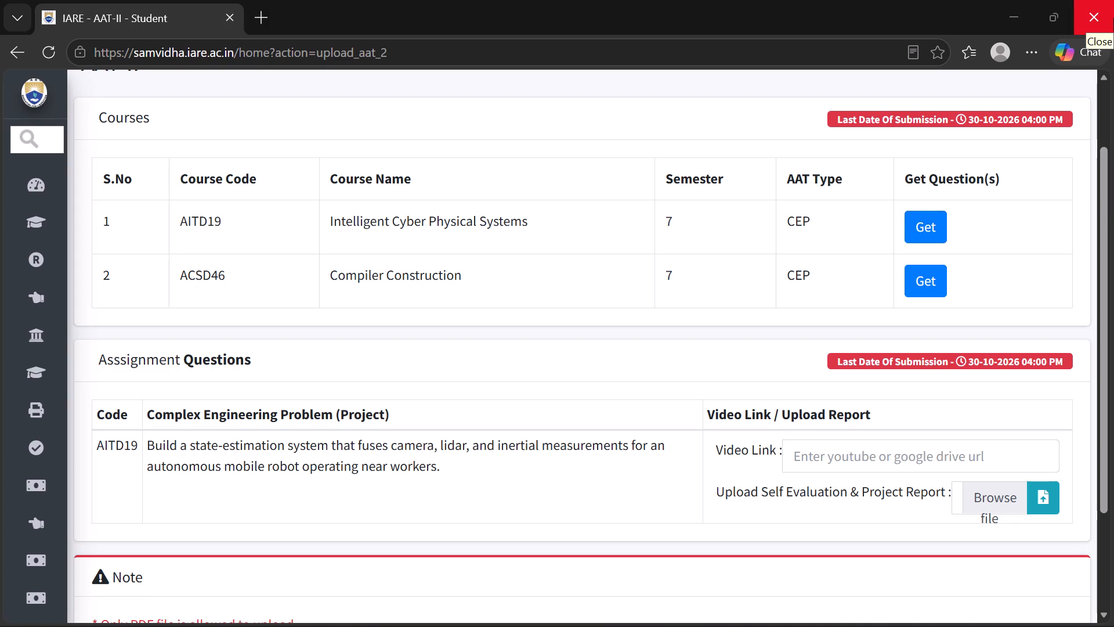
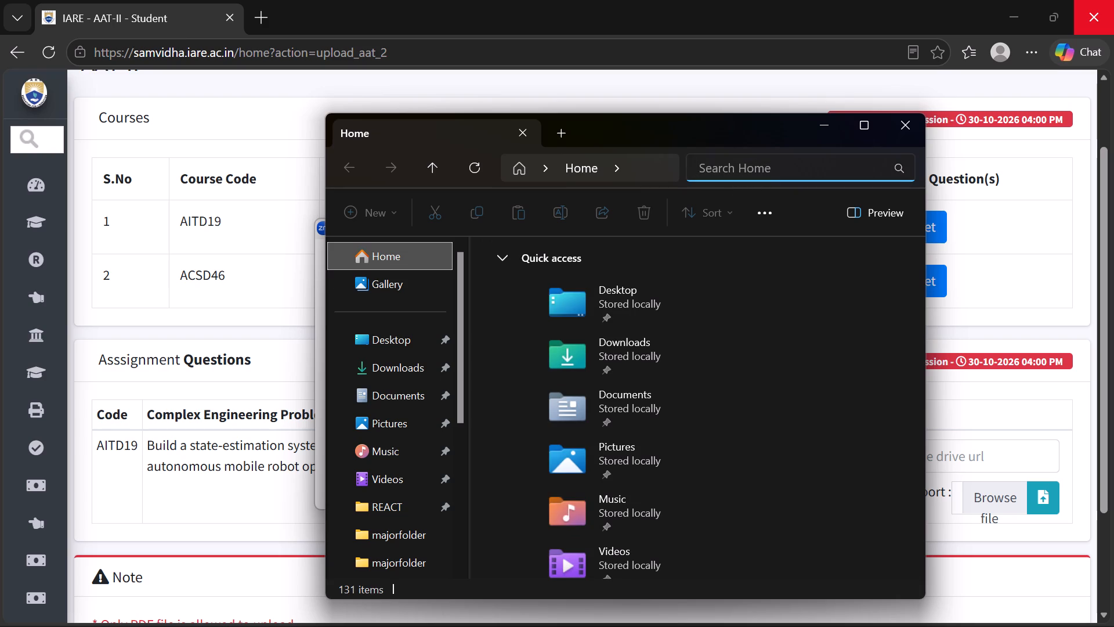
Search File Explorer's Home for zoom and open the Zoom folder from the results.
text(zoom)
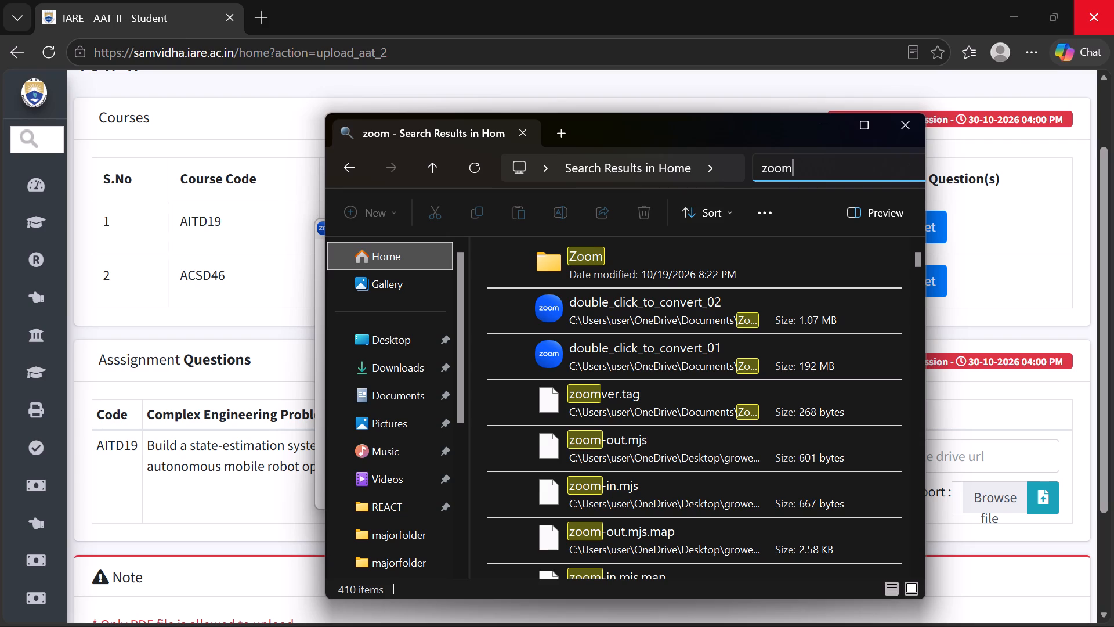
click(648, 280)
drag(648, 280, 643, 273)
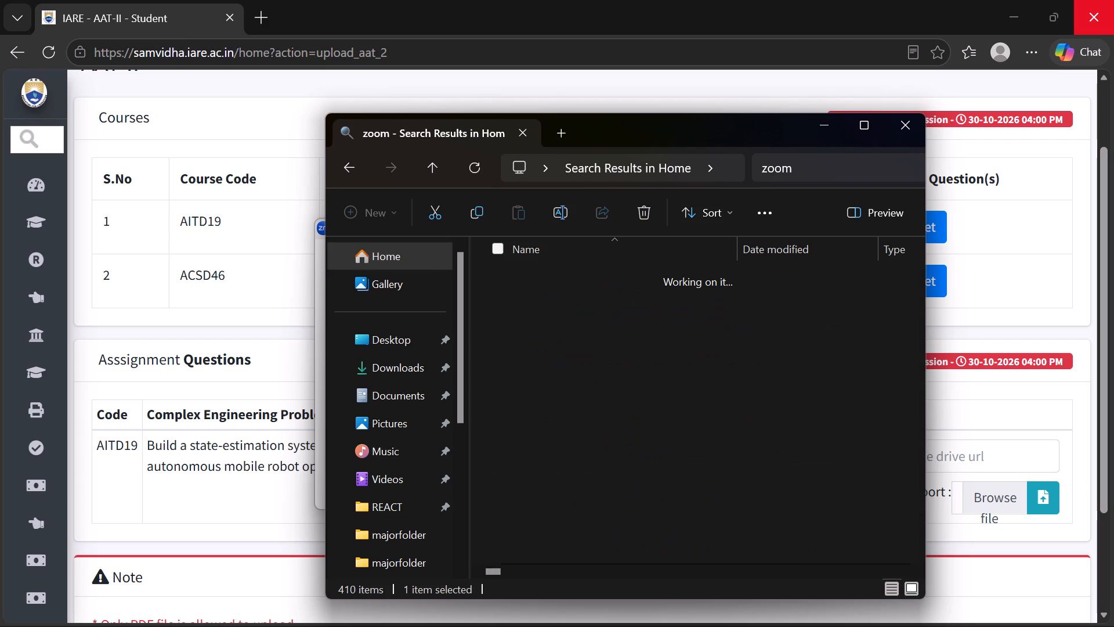
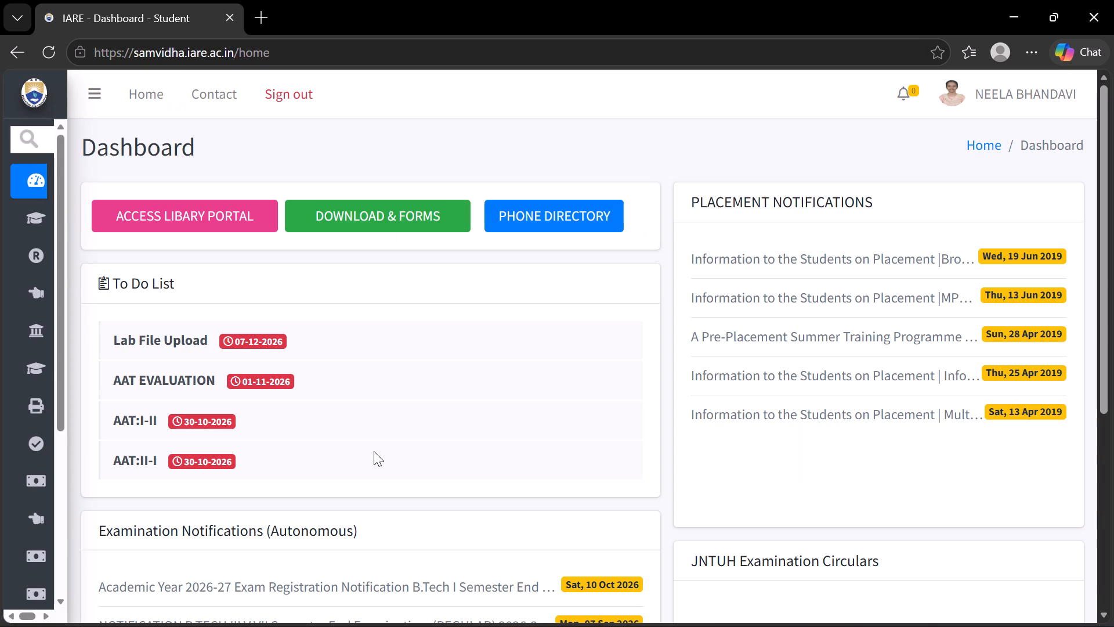
Go to the AAT-II upload page in the Samvidha portal and get the assignment question for Intelligent Cyber Physical Systems (AITD19).
scroll(16, 421, down, 2)
click(113, 539)
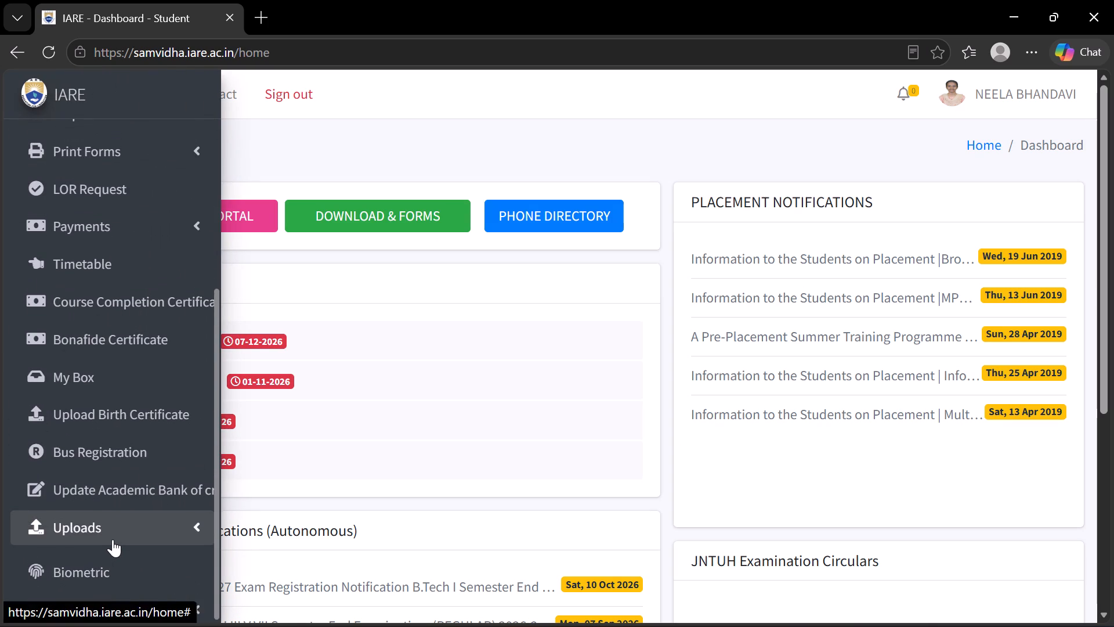
scroll(113, 539, down, 3)
click(117, 440)
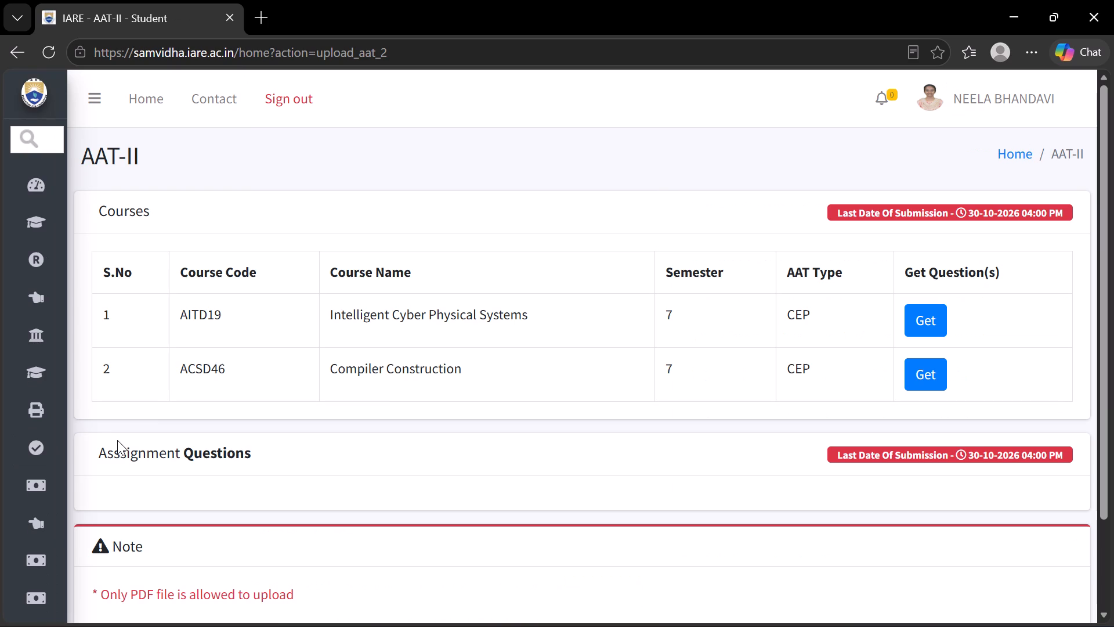
click(913, 315)
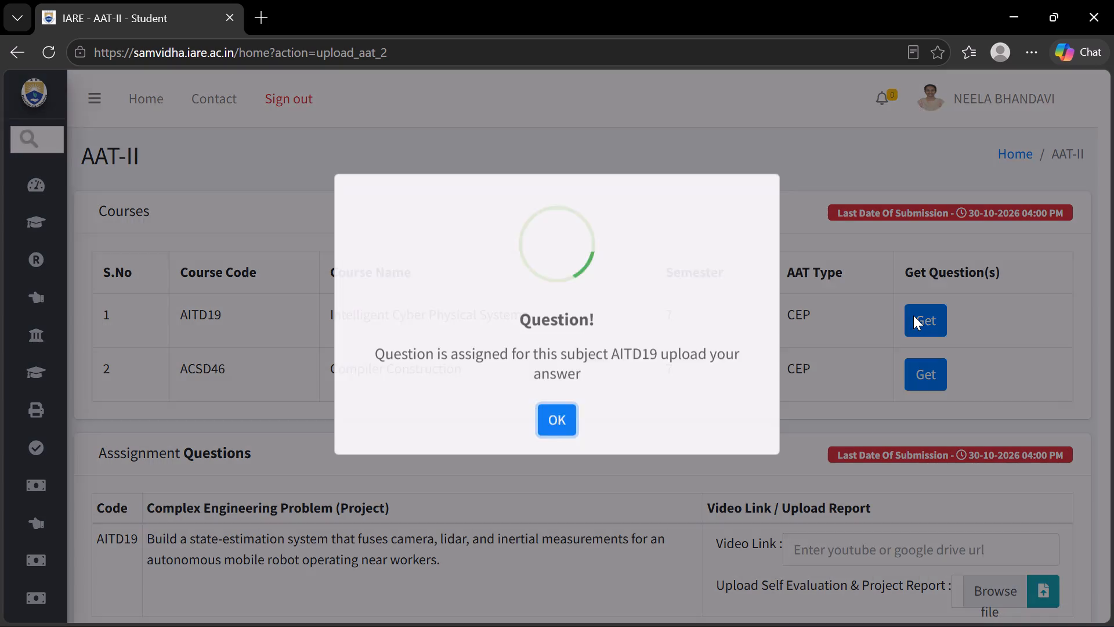
click(878, 425)
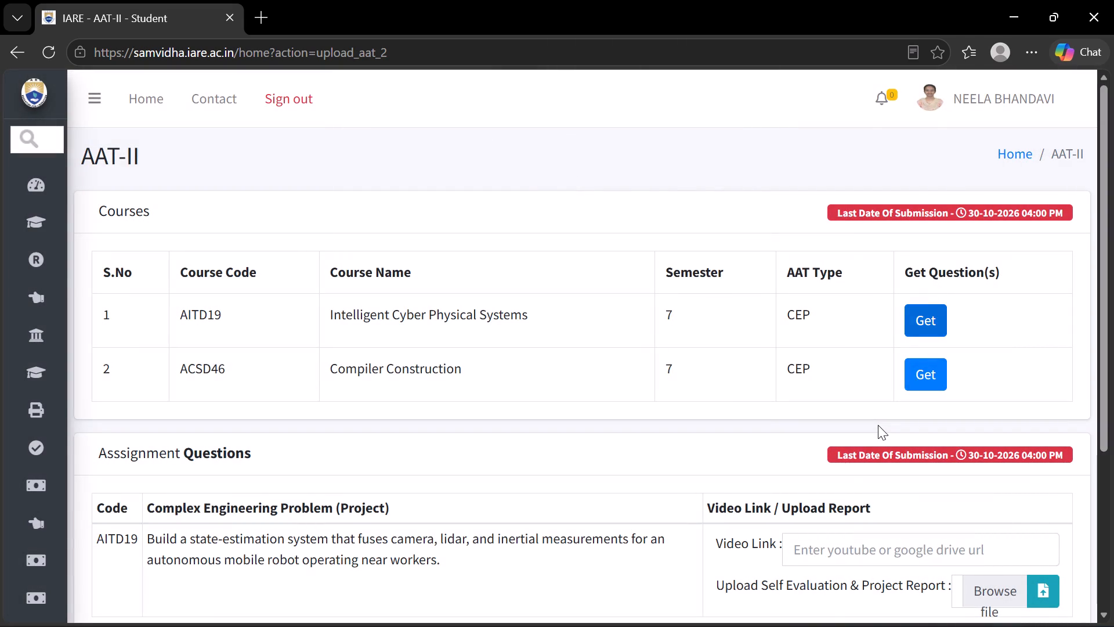
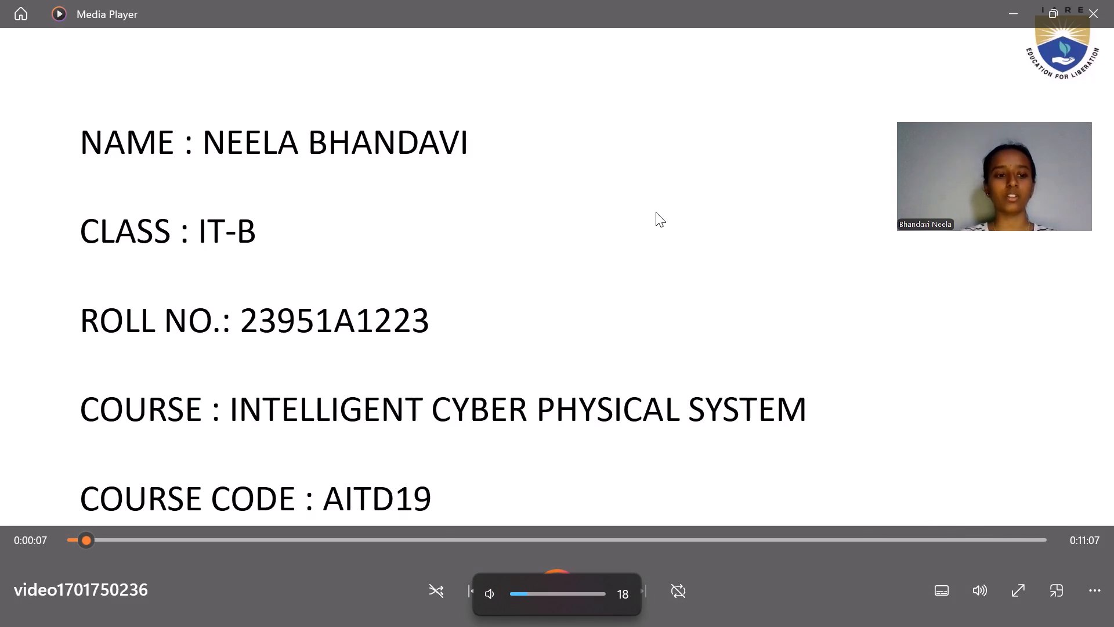
click(1101, 9)
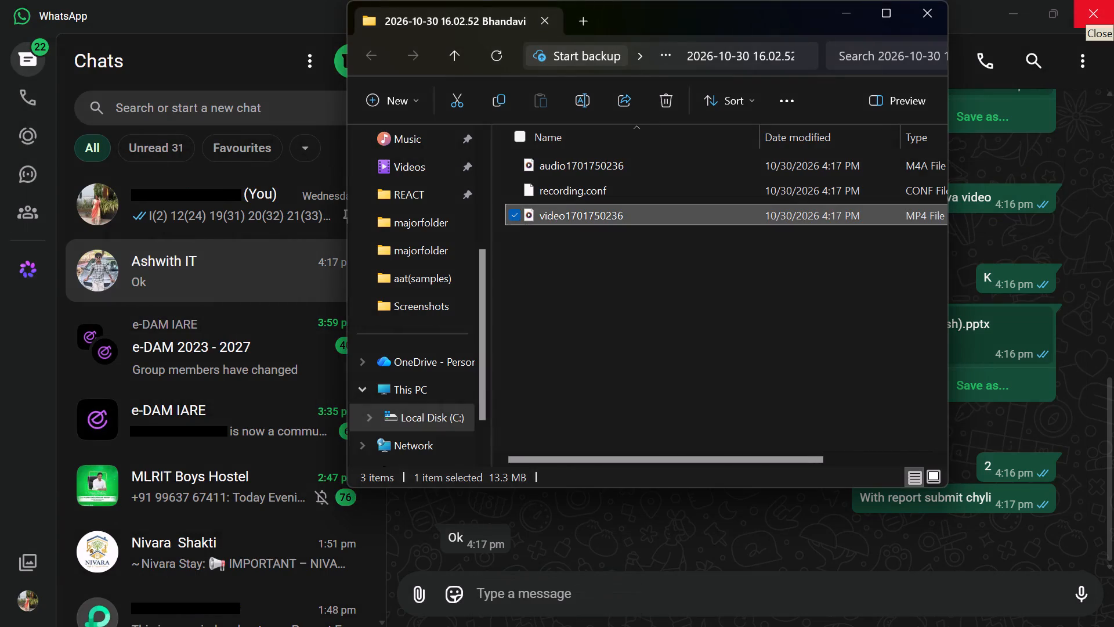
key(ctrl+x)
click(406, 197)
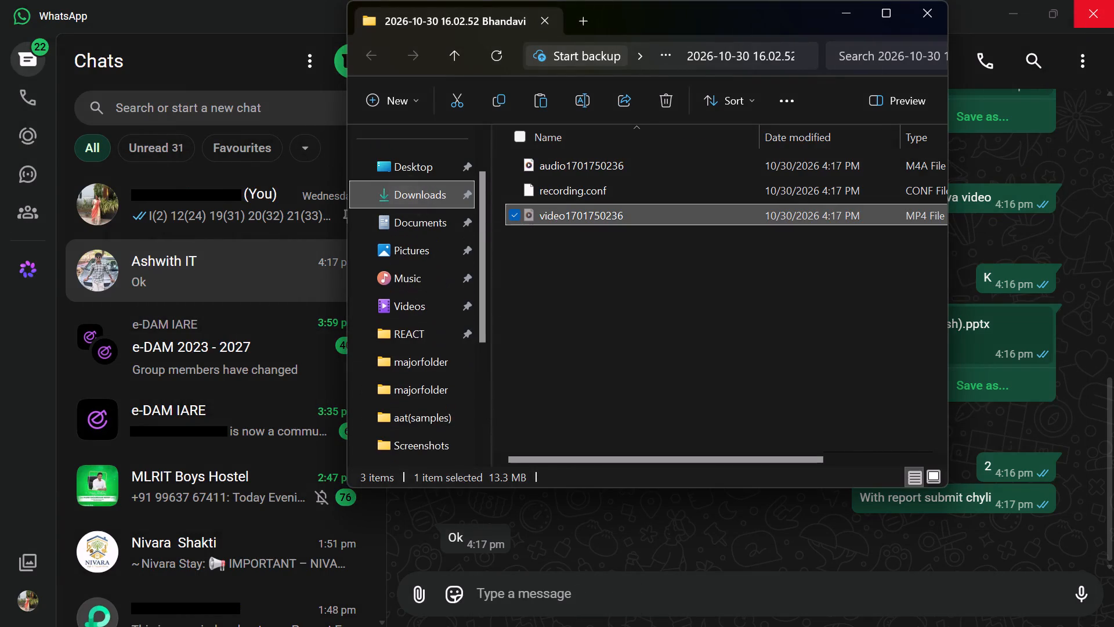
key(ctrl+v)
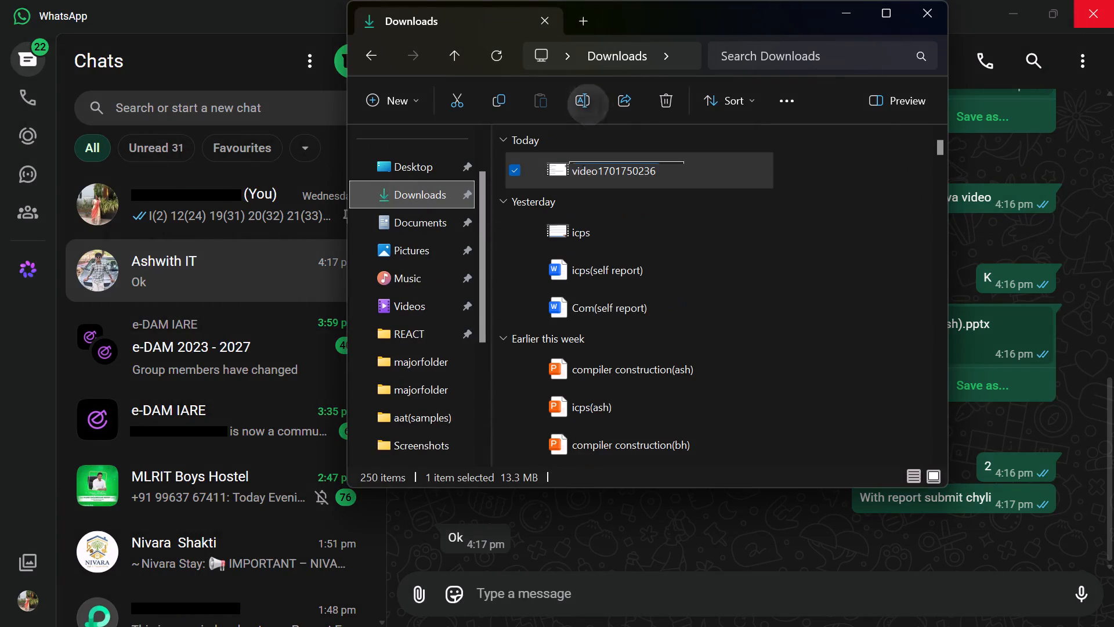
Rename the moved video file in Downloads as icps 2.
text(icps 2)
key(Return)
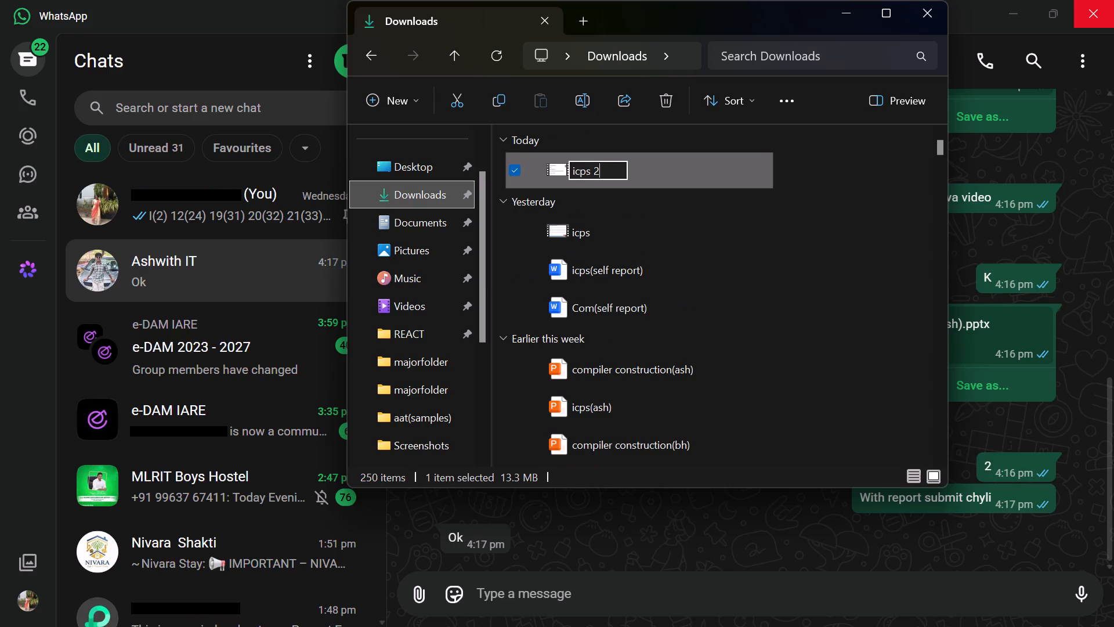
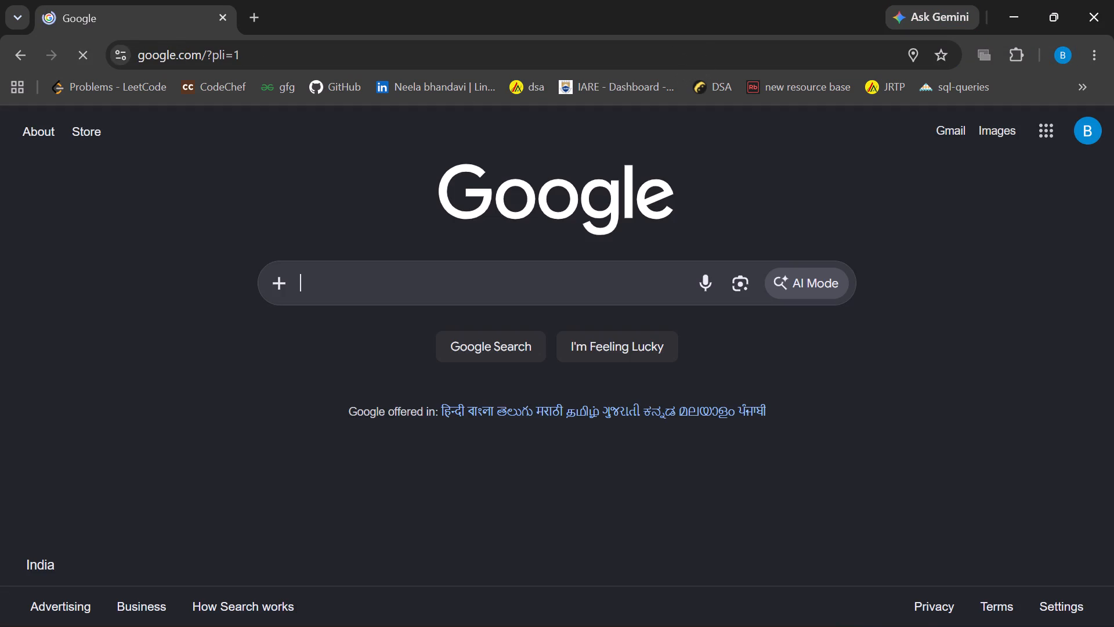
Open Google Drive in Chrome and upload the icps 2 video from Downloads to My Drive.
key(d)
key(Return)
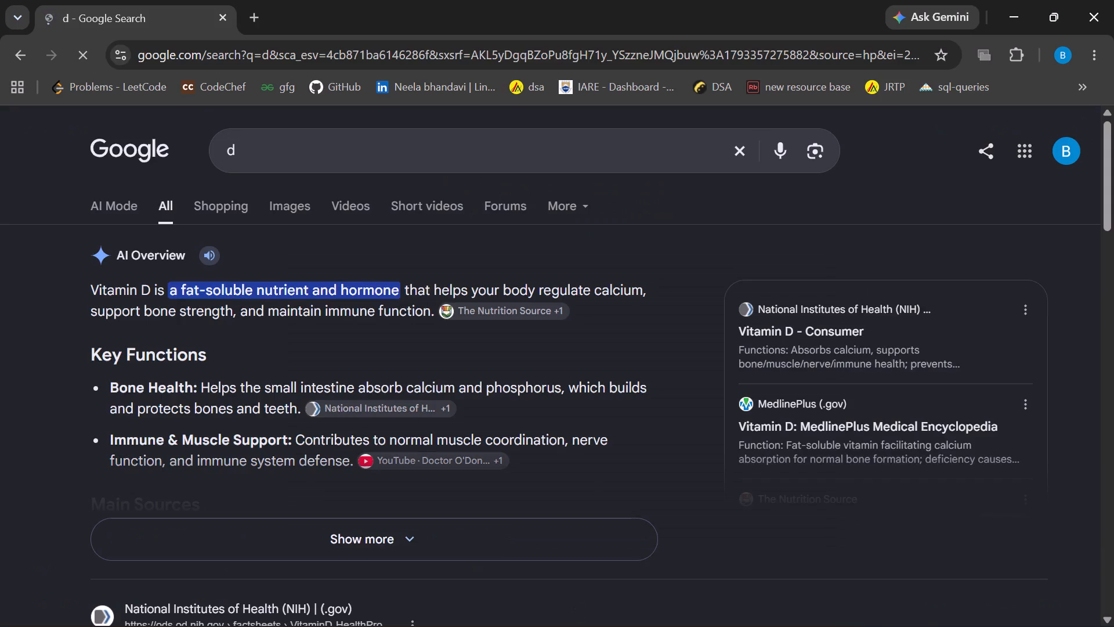
key(d)
key(Return)
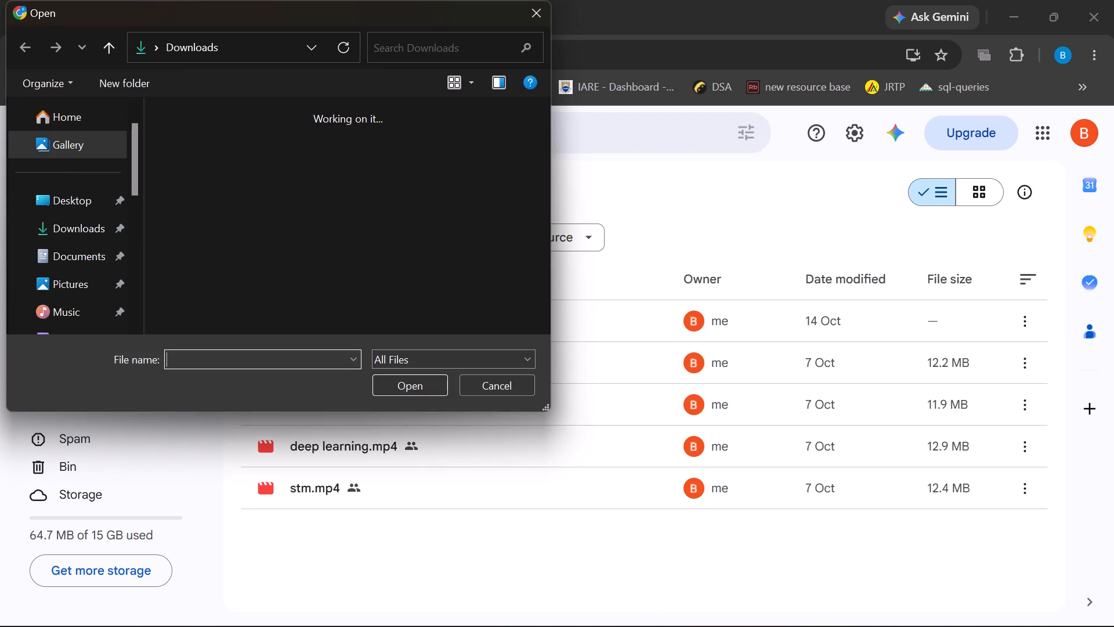
click(259, 154)
click(413, 391)
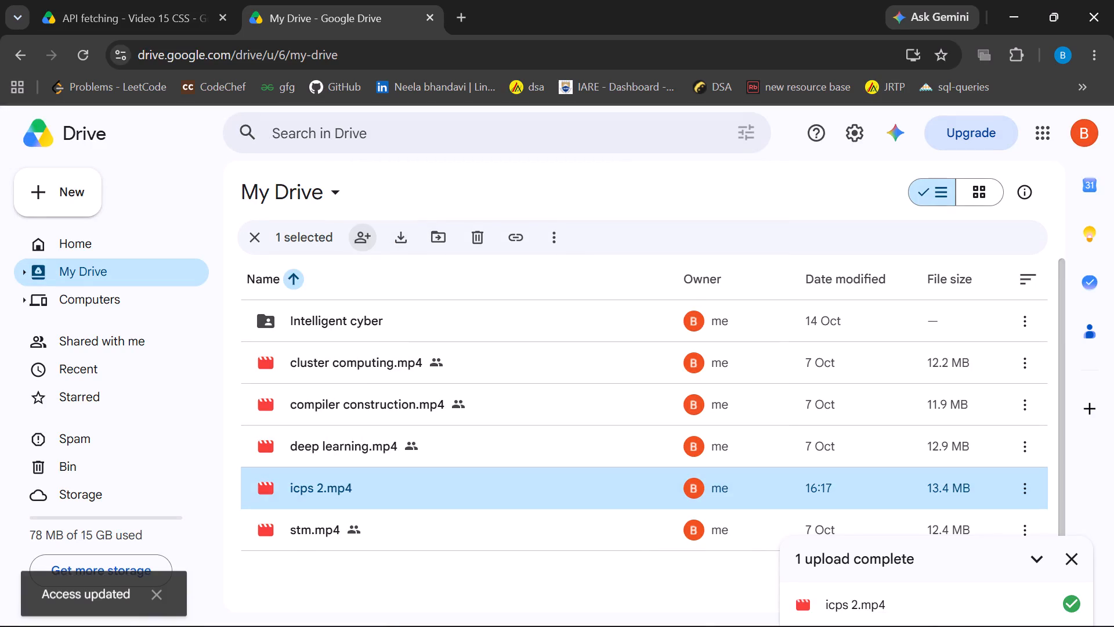
Reload Drive, copy the link of icps 2.mp4, and enter it as the AITD19 video link on the Samvidha page.
key(ctrl+r)
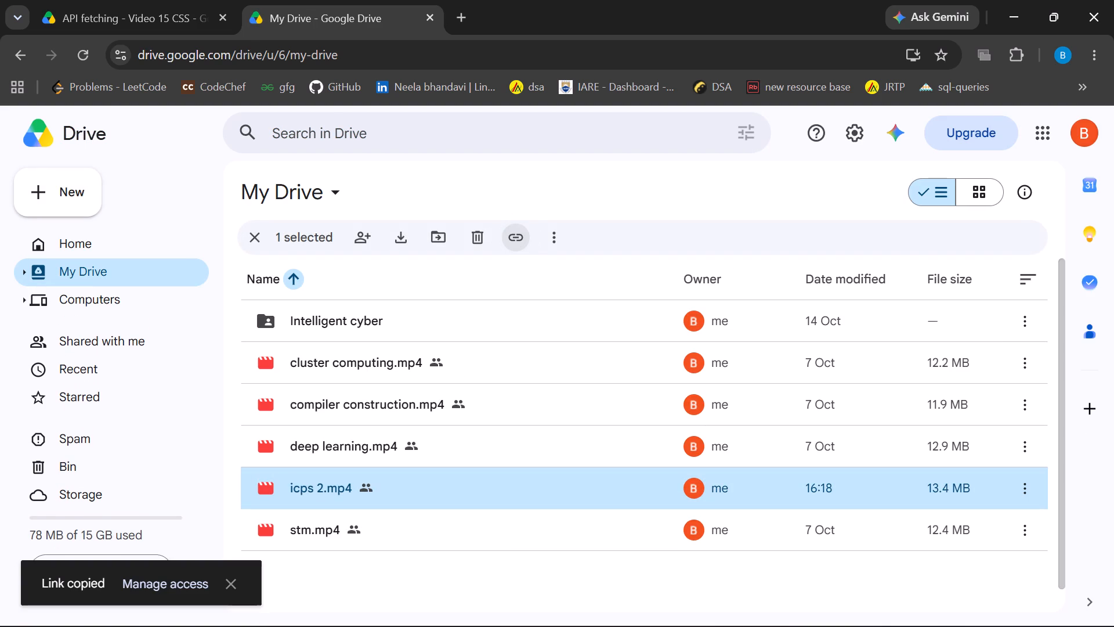
key(alt+Tab)
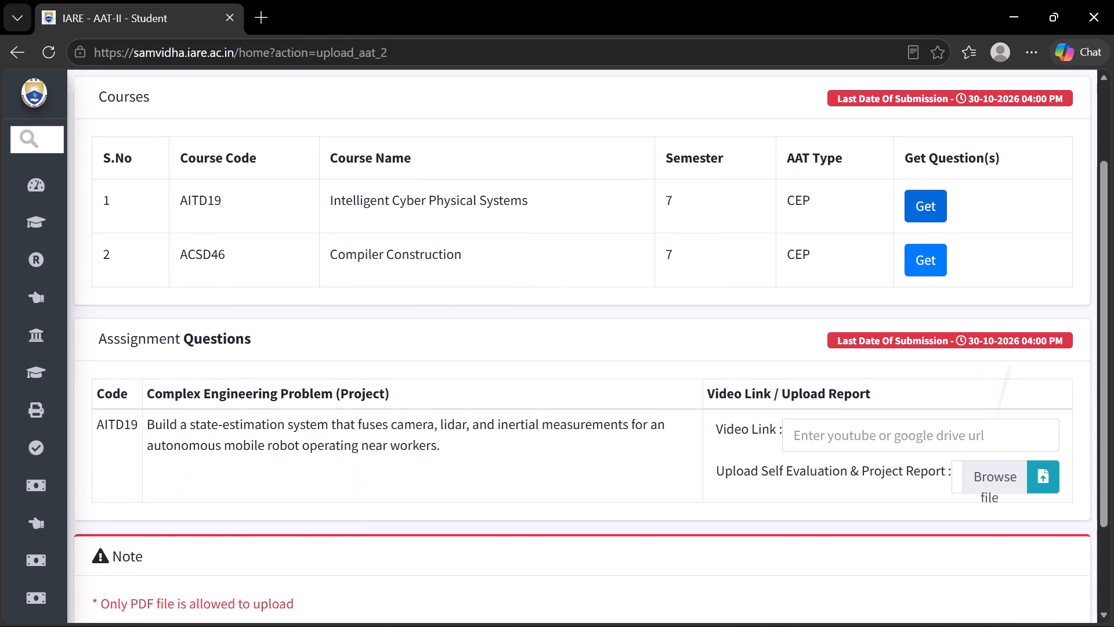
key(ctrl+v)
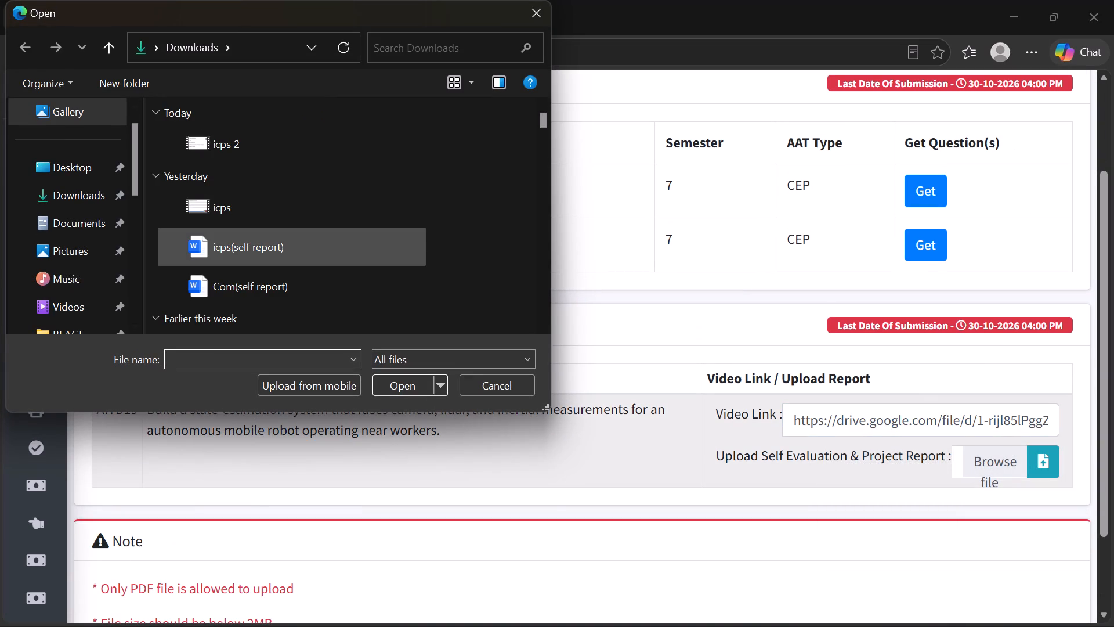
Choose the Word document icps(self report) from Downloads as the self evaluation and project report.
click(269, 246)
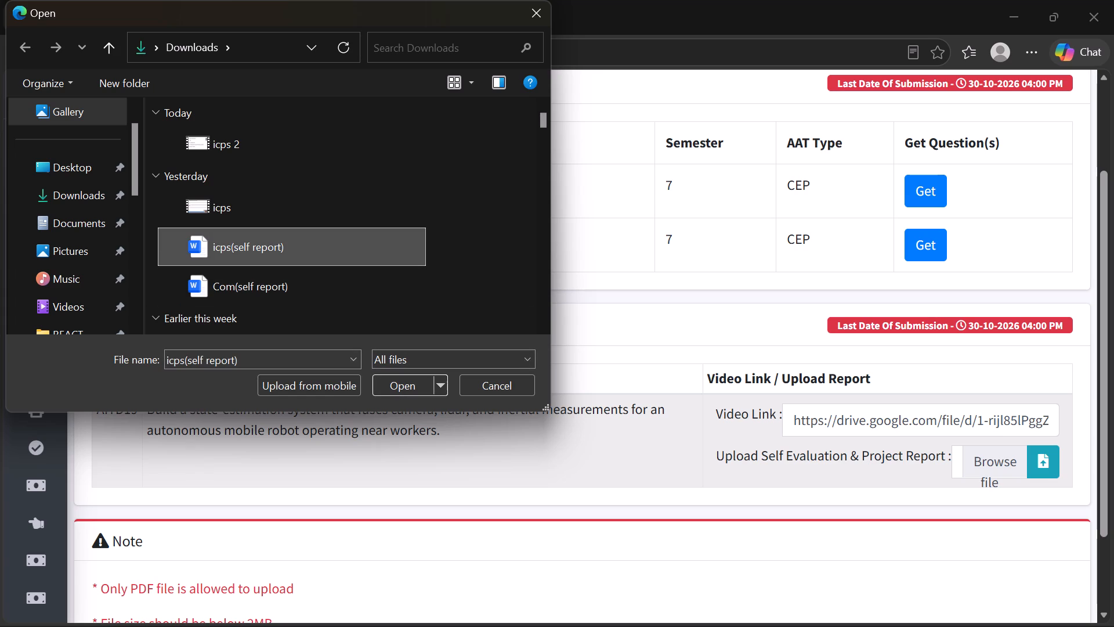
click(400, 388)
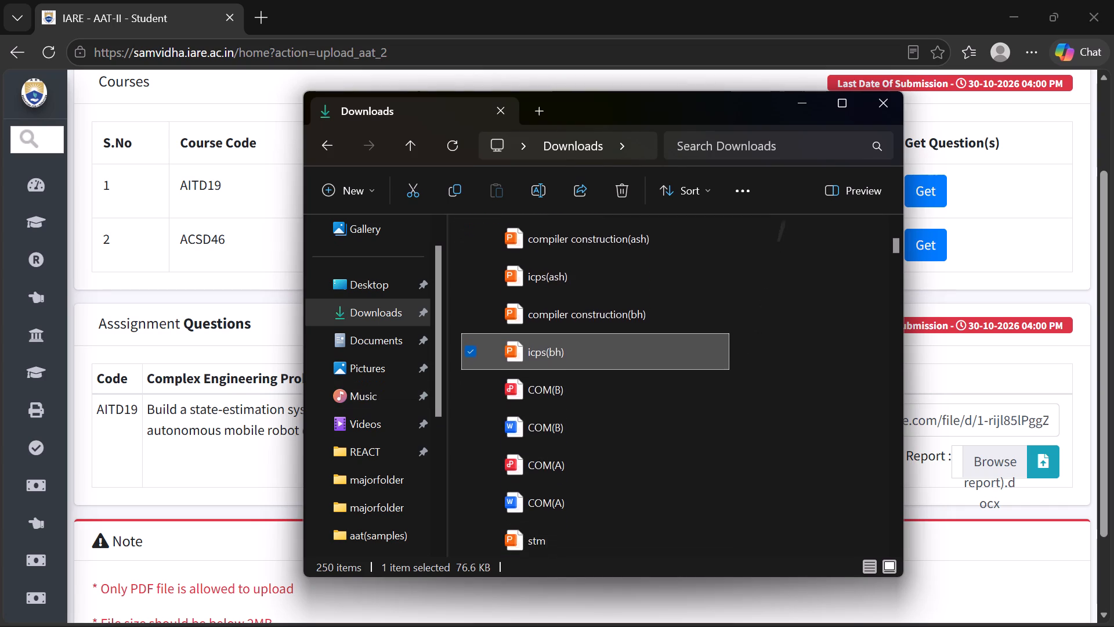
Open the Word document icps(self report) from Downloads in WPS Office.
click(623, 367)
double_click(625, 355)
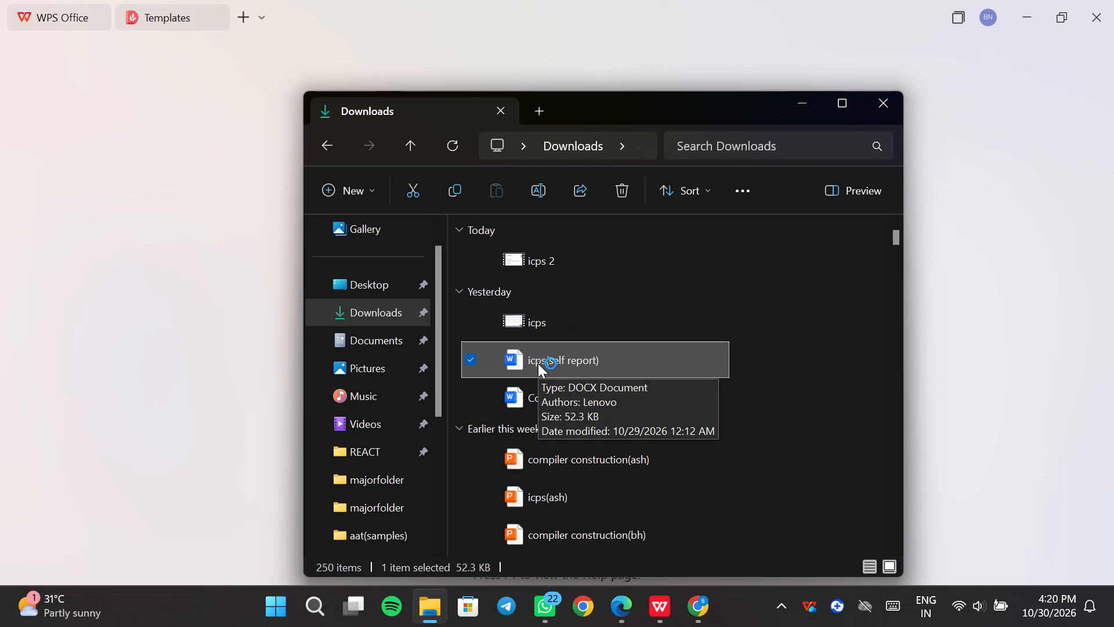
click(219, 20)
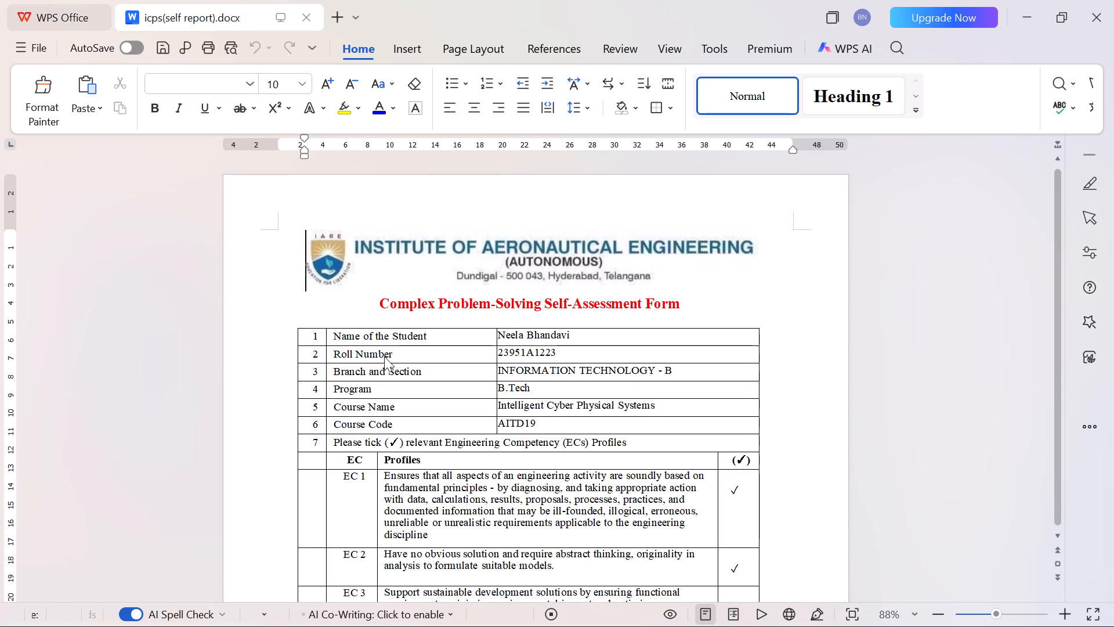
Delete the project title lines directly below the ABSTRACT heading in the report.
scroll(371, 361, down, 20)
scroll(371, 361, down, 13)
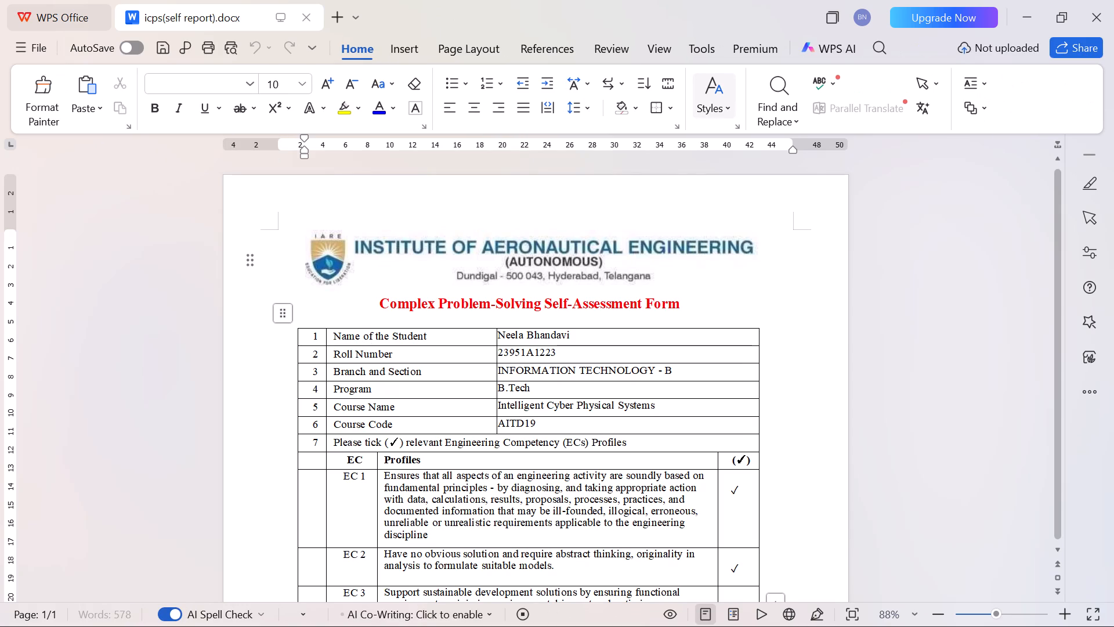
scroll(371, 361, down, 19)
scroll(371, 361, down, 7)
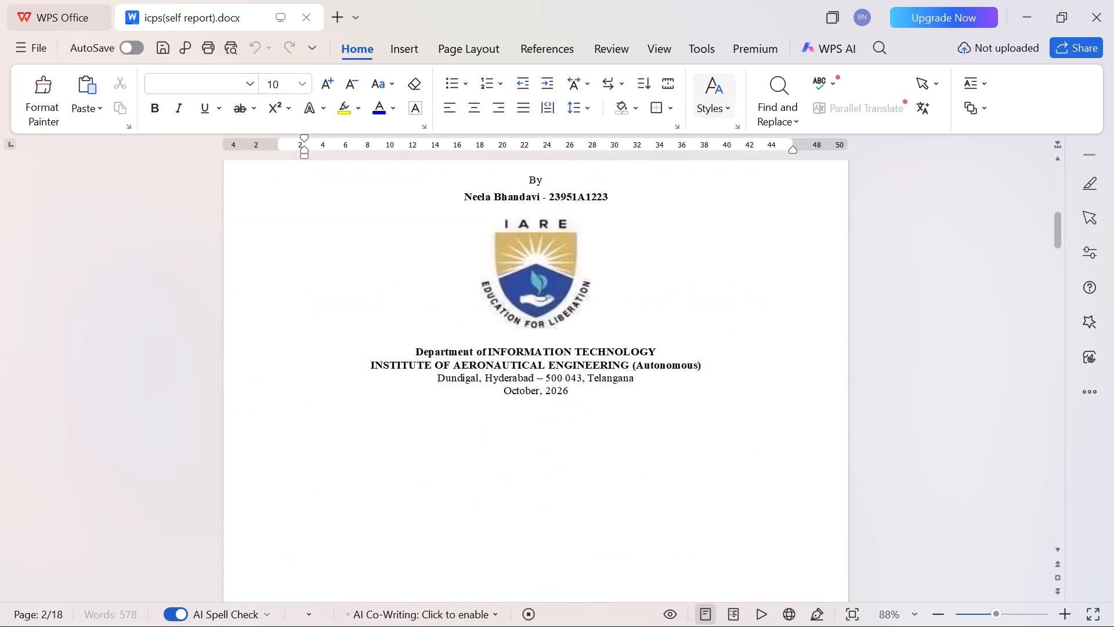
scroll(371, 361, down, 7)
scroll(371, 361, up, 3)
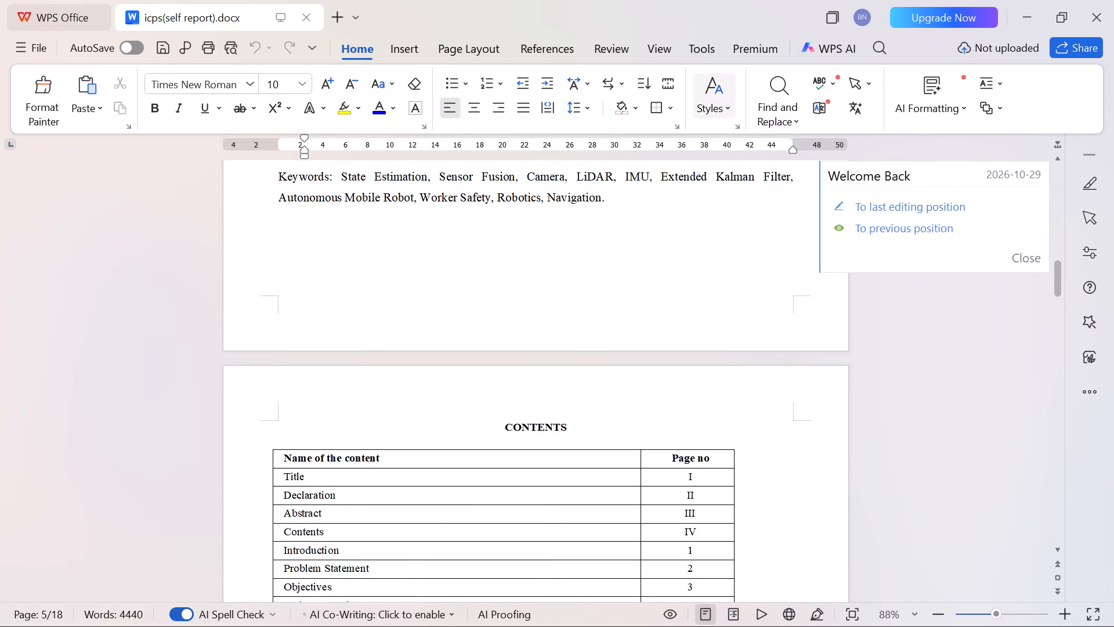
scroll(371, 361, up, 6)
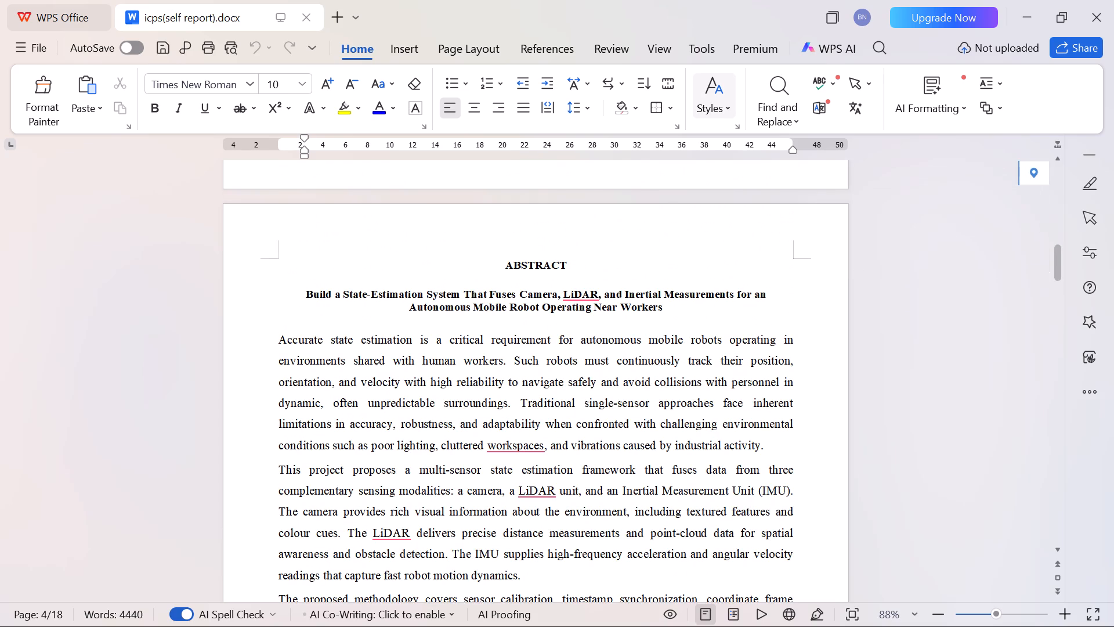
drag(670, 312, 309, 294)
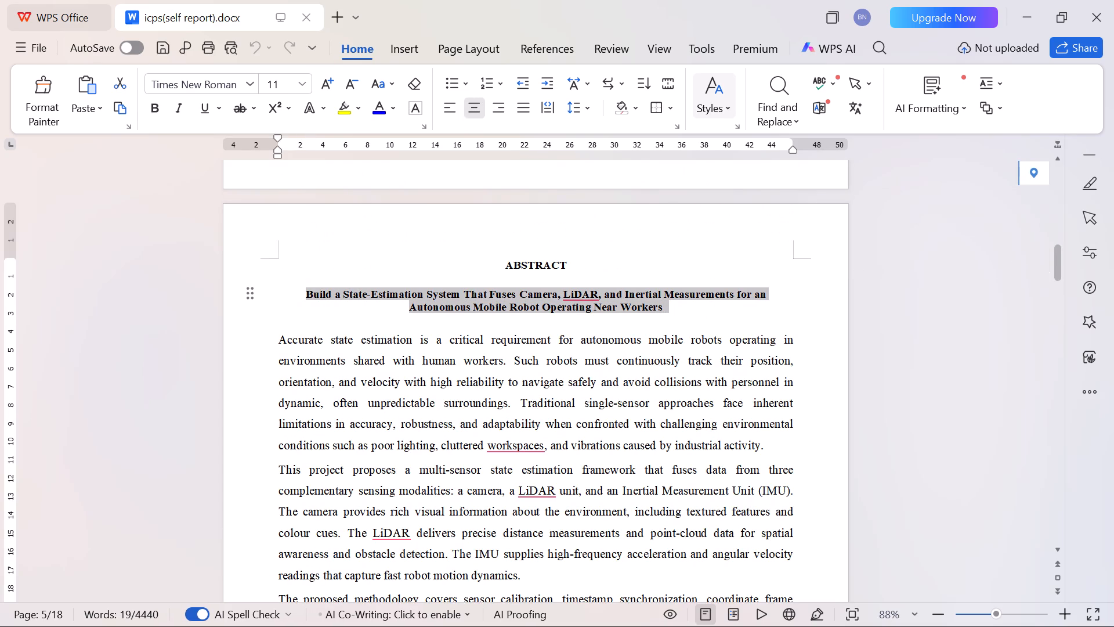
drag(309, 294, 308, 294)
key(BackSpace)
Look through the report's self-assessment form, title page, declaration, contents and introduction pages.
scroll(308, 294, up, 7)
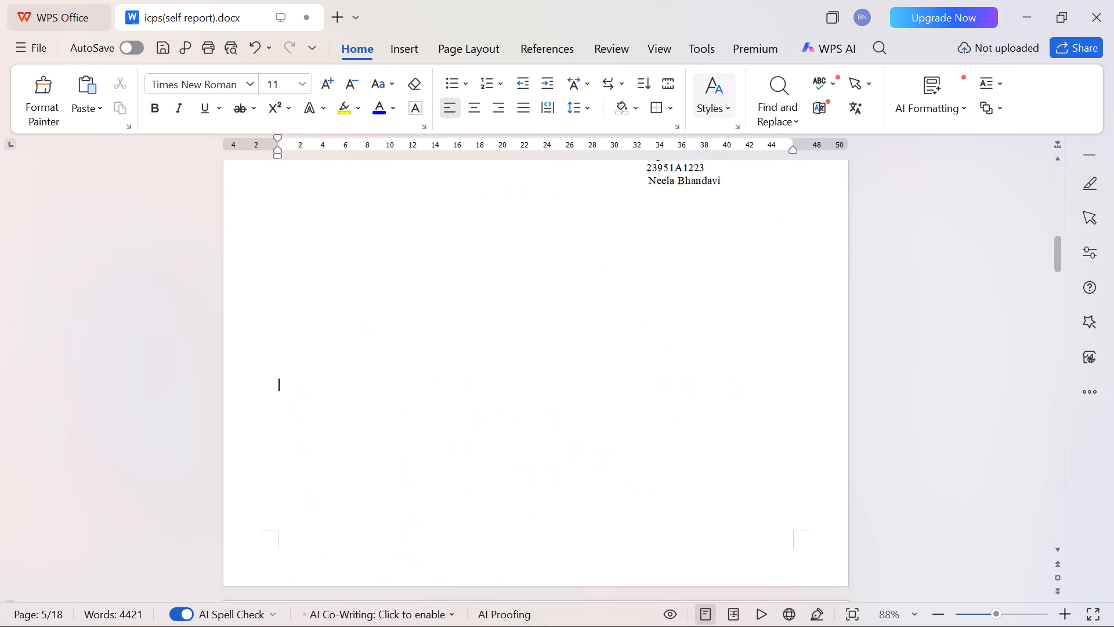
scroll(308, 294, up, 19)
scroll(308, 294, down, 5)
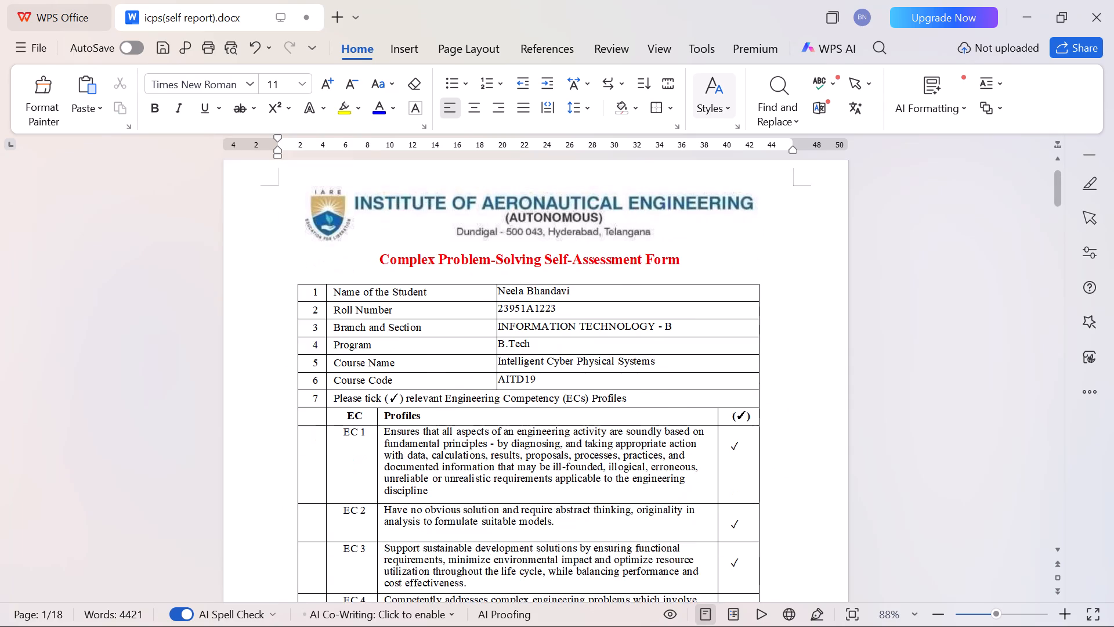
scroll(308, 294, down, 20)
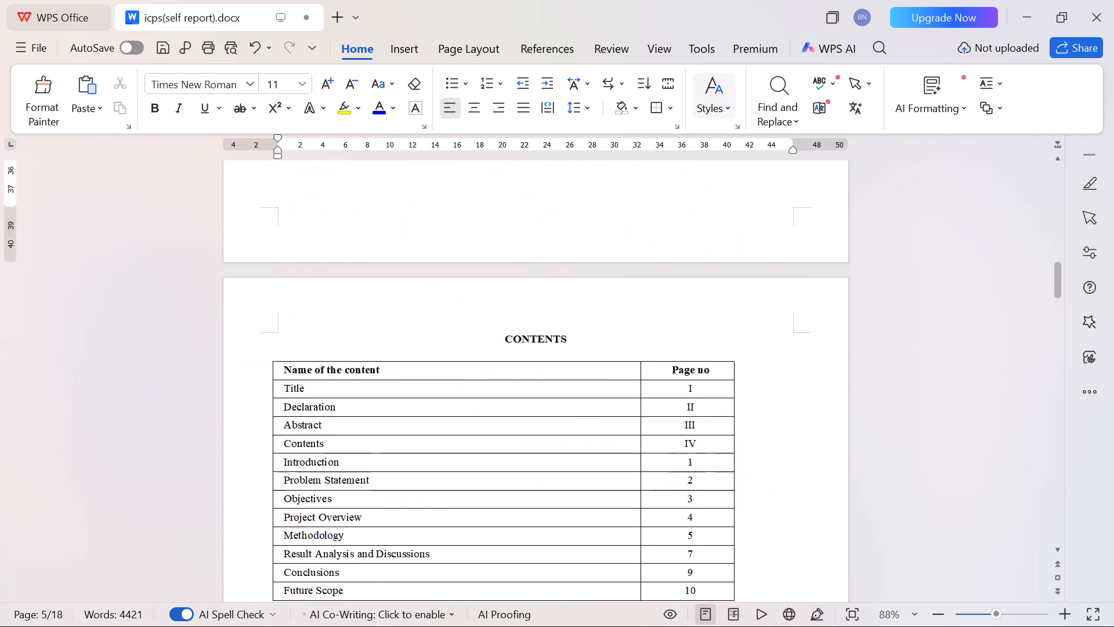
scroll(308, 294, down, 7)
scroll(308, 294, up, 6)
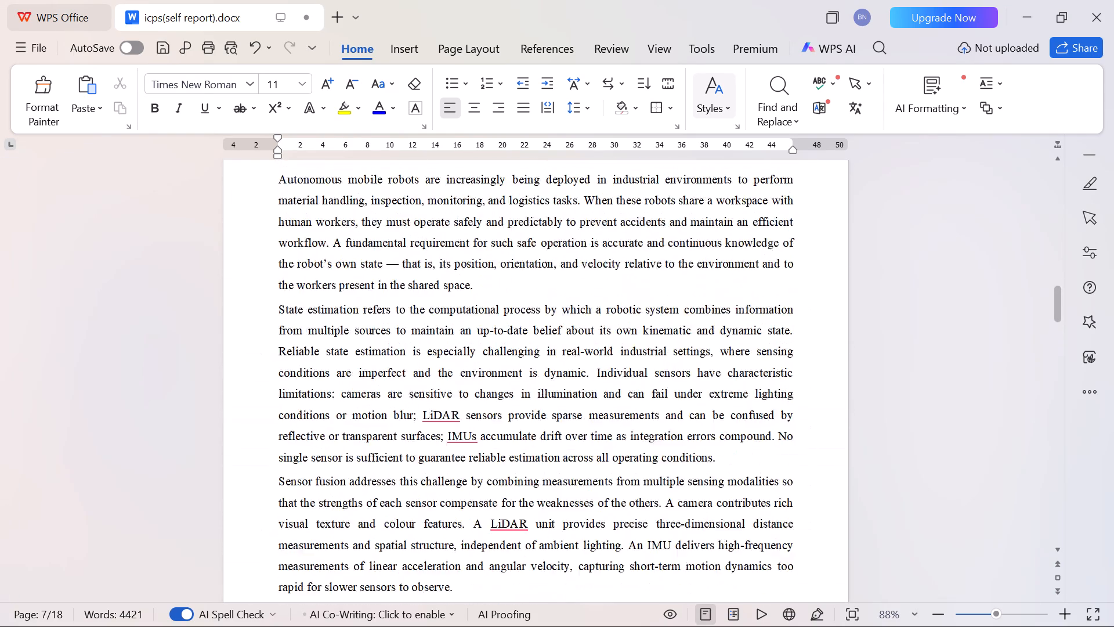
scroll(308, 294, up, 14)
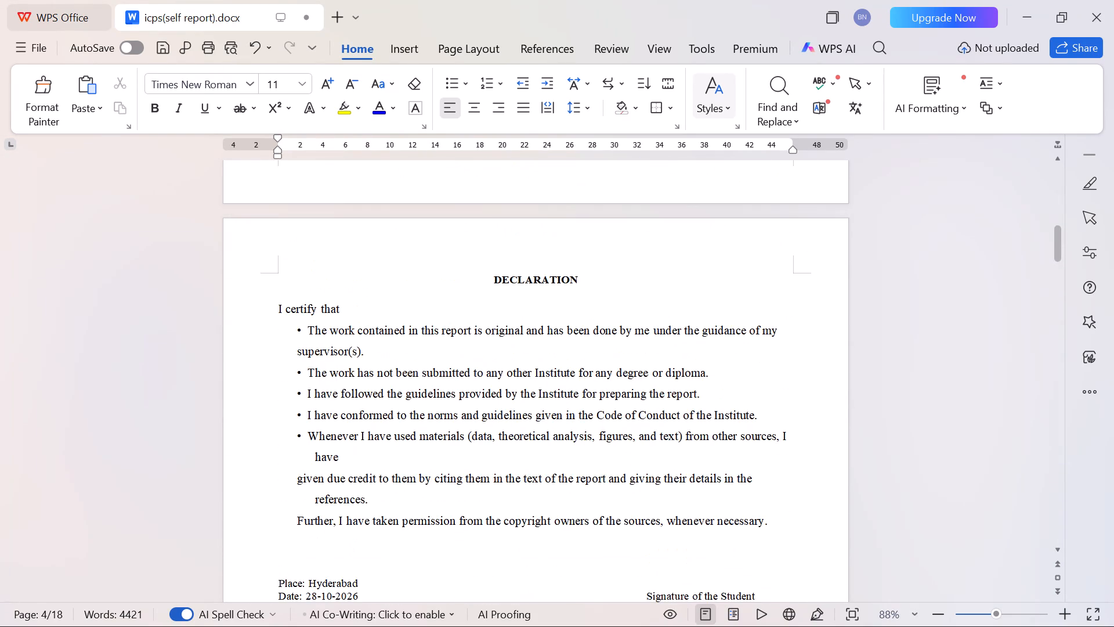
scroll(308, 294, up, 7)
scroll(308, 294, down, 2)
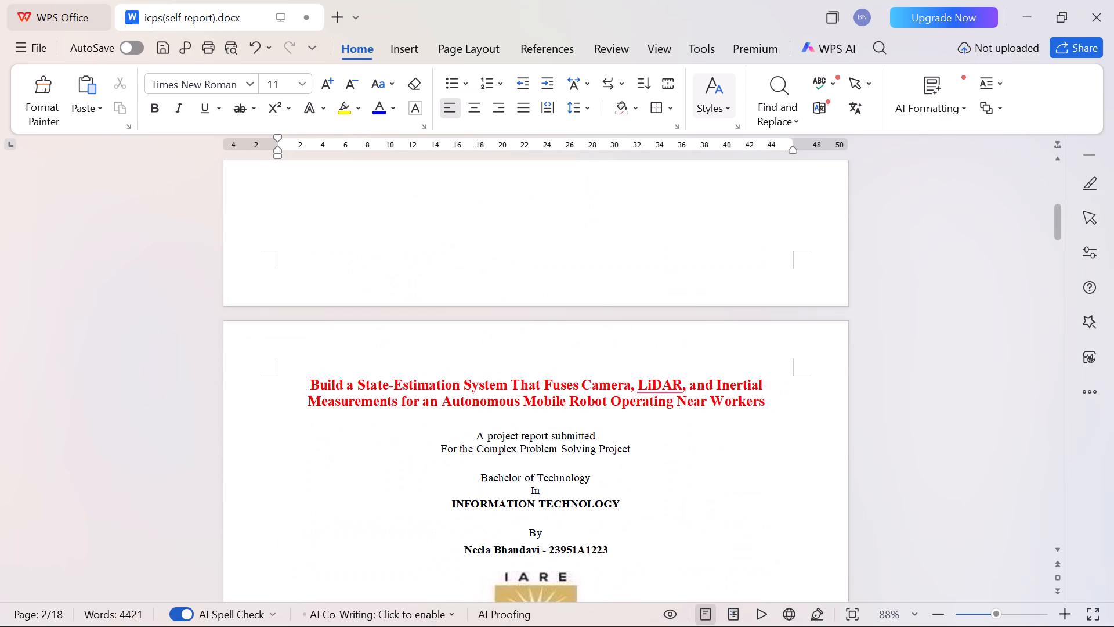
Save the edited icps(self report) document.
key(ctrl+s)
Review the report from the title page through the methodology to the final pages, and back to the self-assessment form.
scroll(421, 330, down, 2)
scroll(421, 330, down, 20)
scroll(421, 330, down, 20)
scroll(421, 330, down, 17)
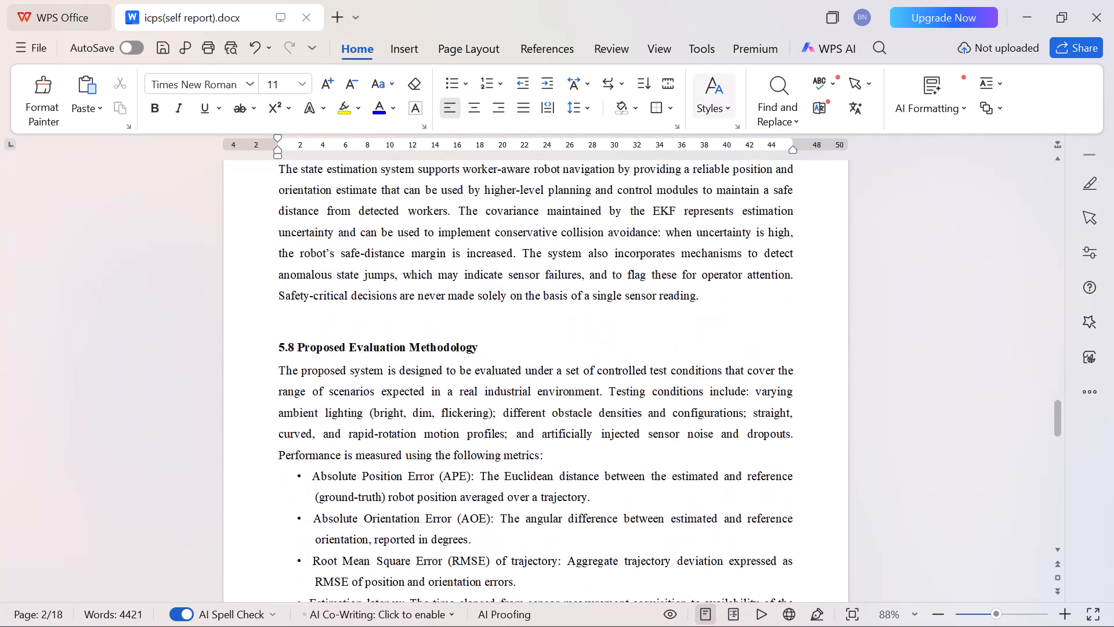
scroll(421, 330, down, 20)
scroll(421, 330, down, 17)
scroll(421, 330, up, 20)
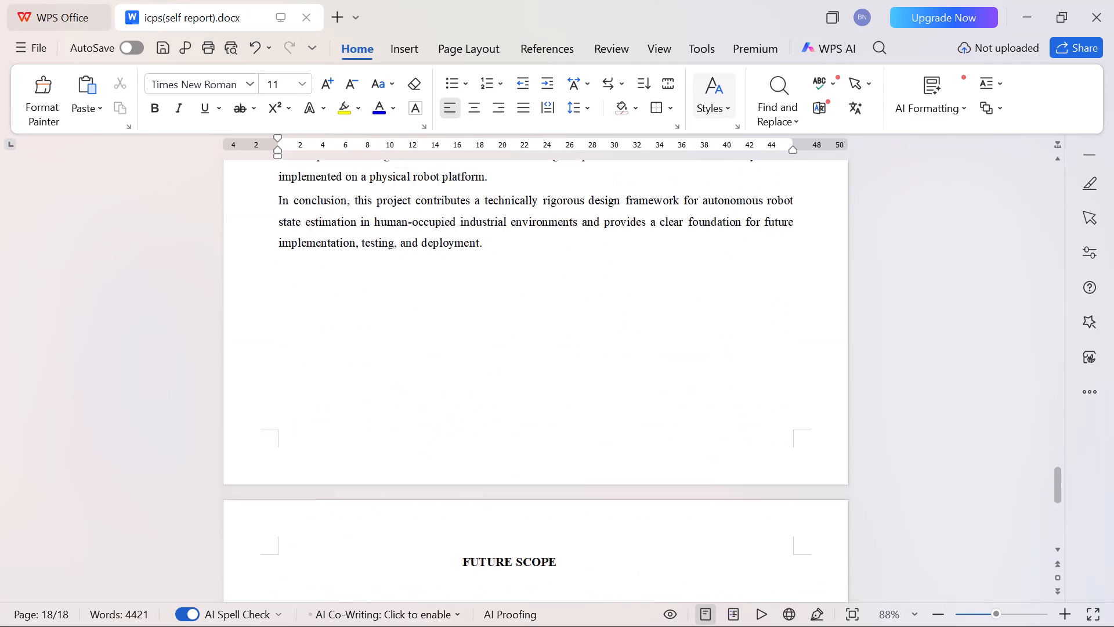
scroll(421, 330, up, 20)
scroll(421, 330, up, 20)
scroll(421, 330, up, 20)
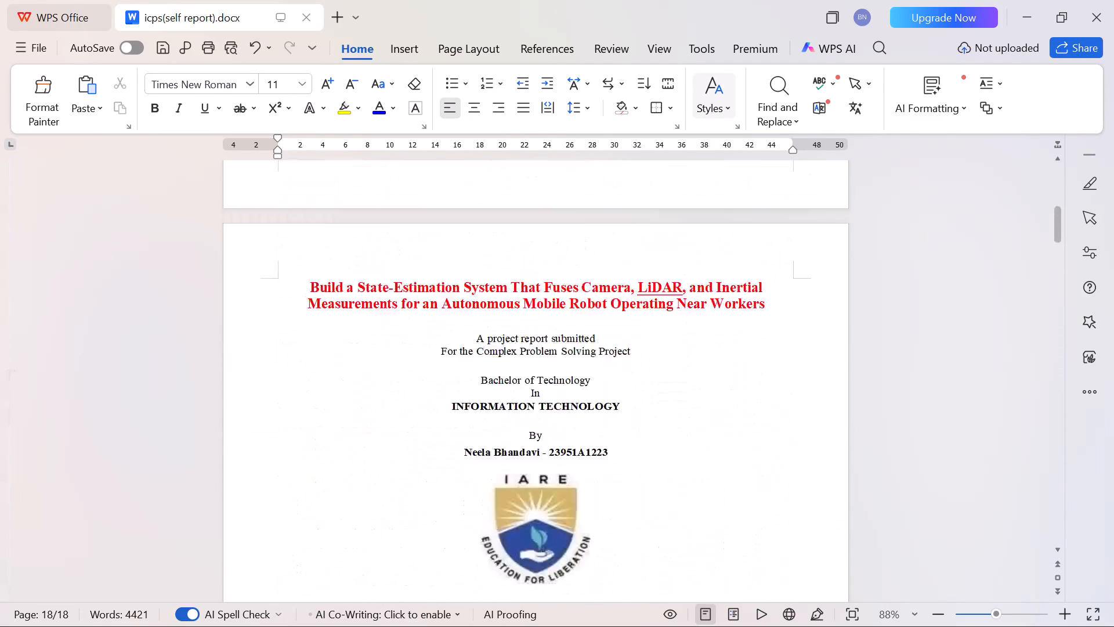
scroll(421, 330, down, 12)
scroll(421, 330, up, 1)
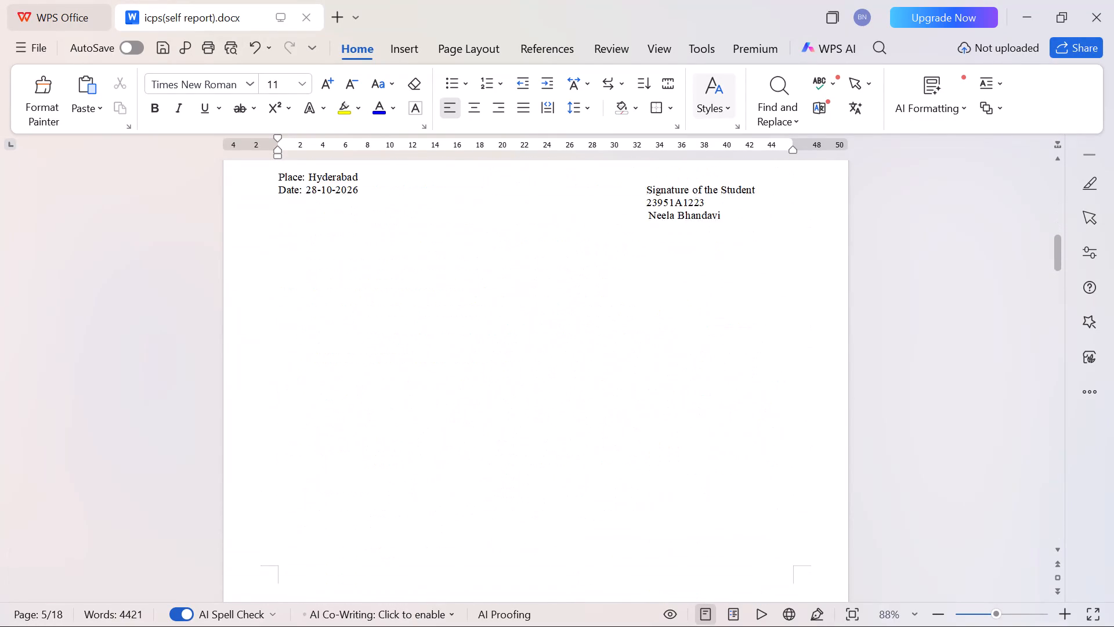
scroll(328, 226, up, 7)
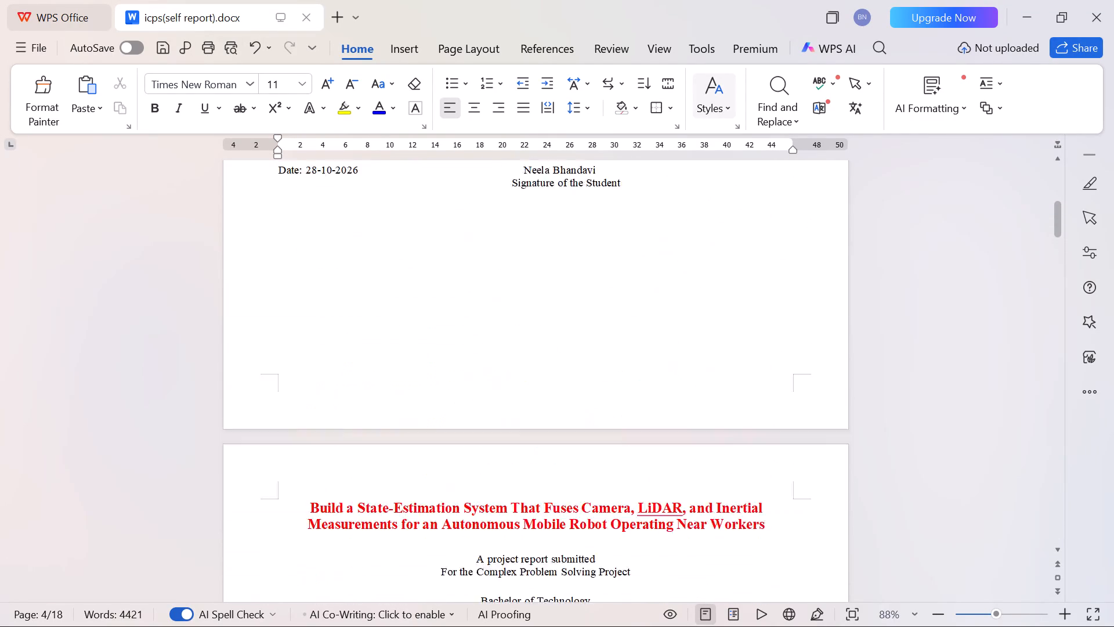
scroll(328, 226, up, 4)
Export pages 1 to 18 of the report as a standard-quality PDF to the source folder and close WPS Office.
click(38, 56)
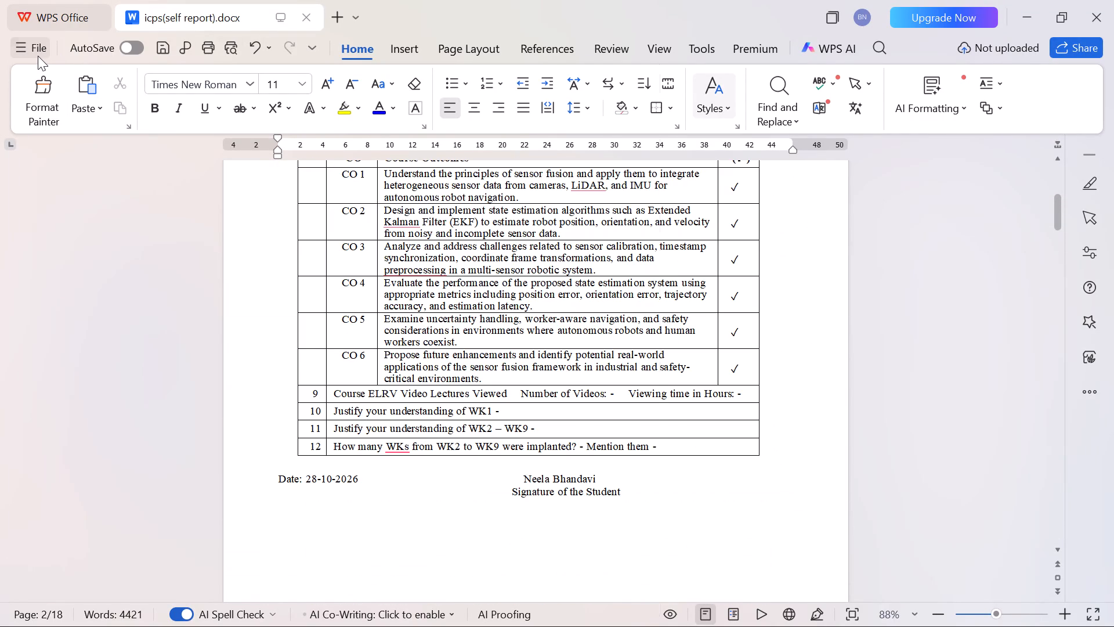
click(86, 279)
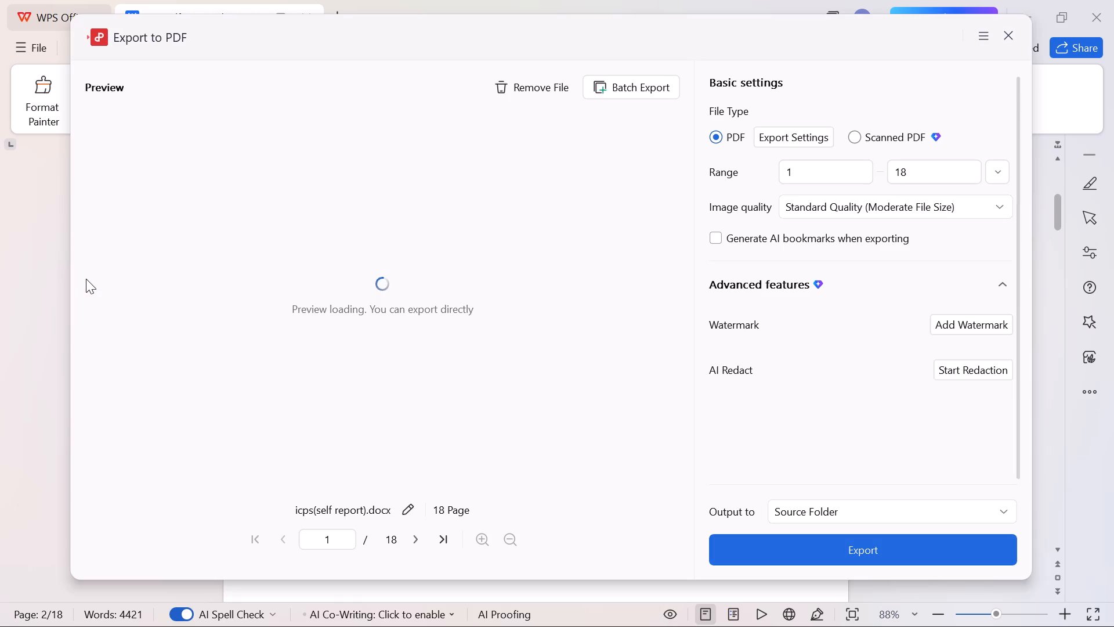
click(771, 554)
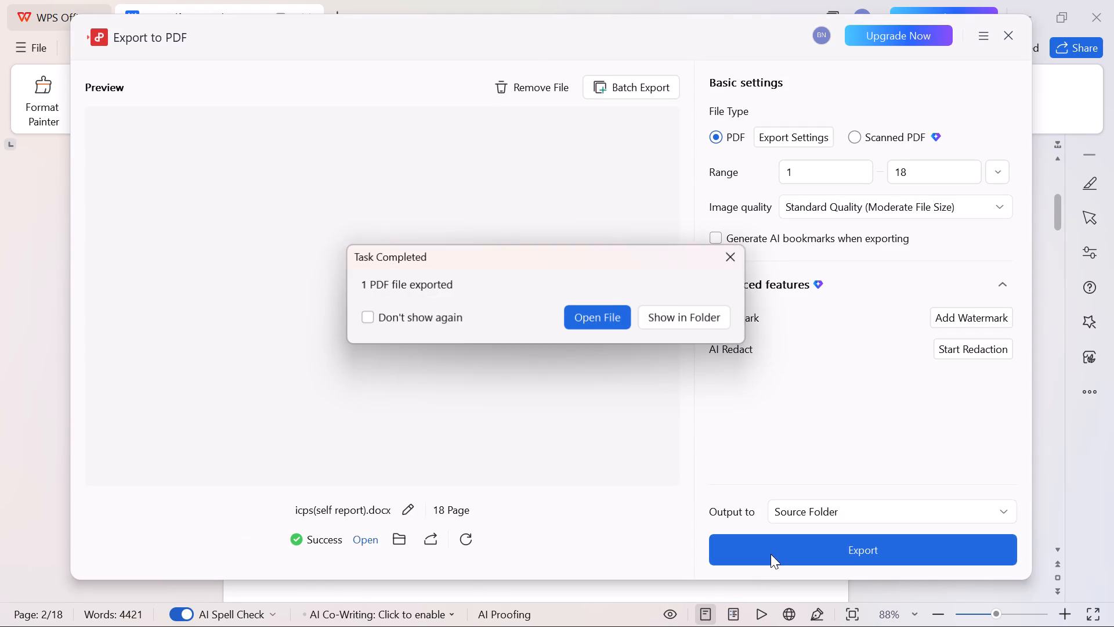
click(739, 255)
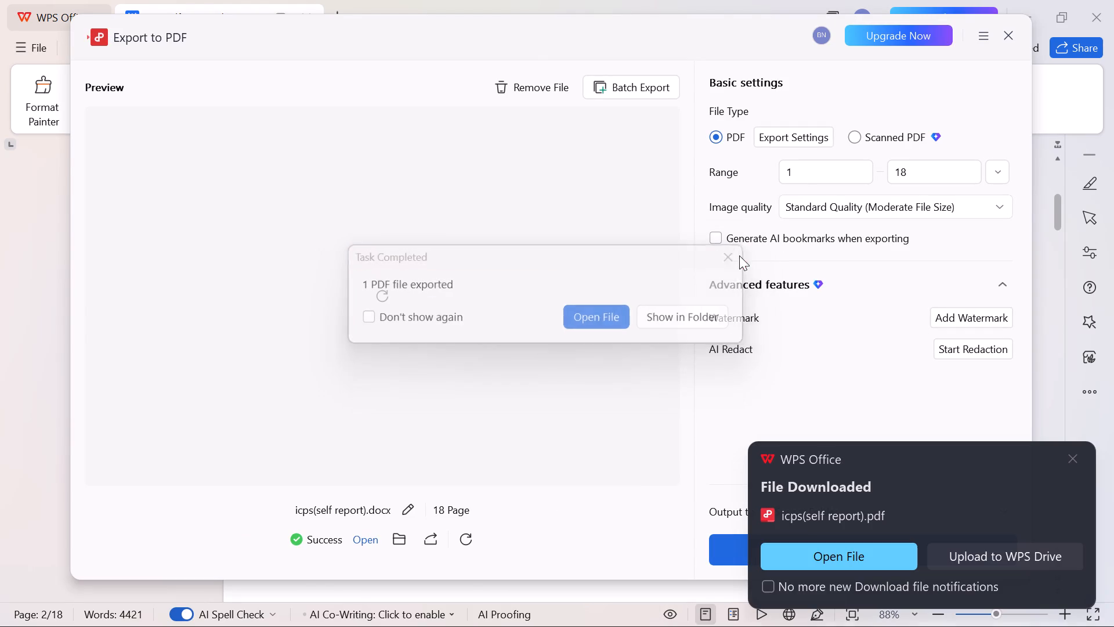
click(1005, 42)
click(1094, 19)
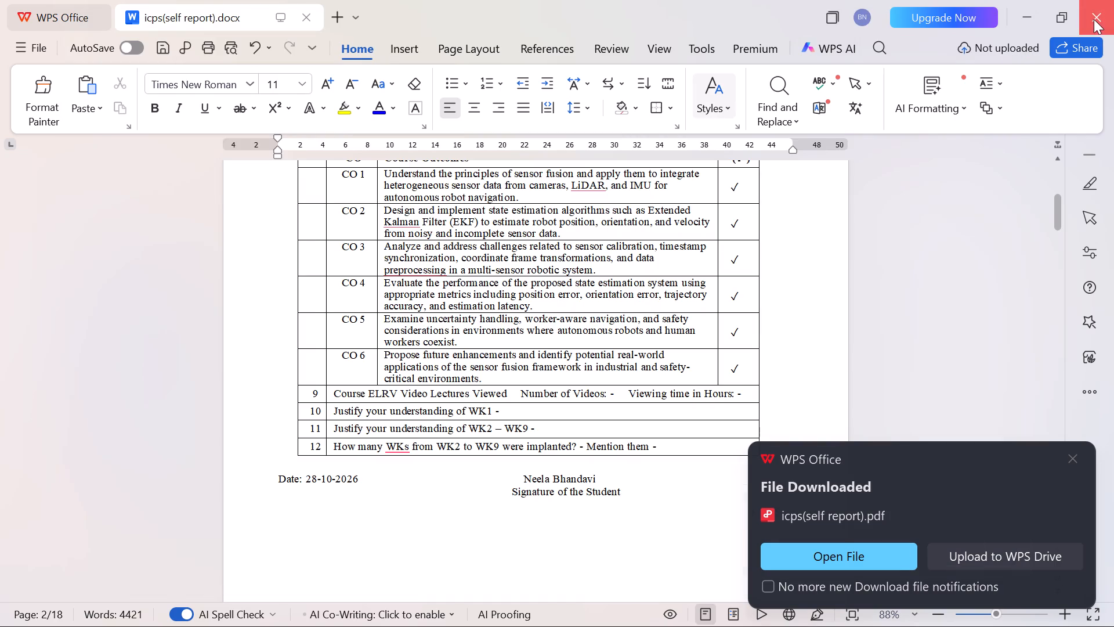
click(1073, 454)
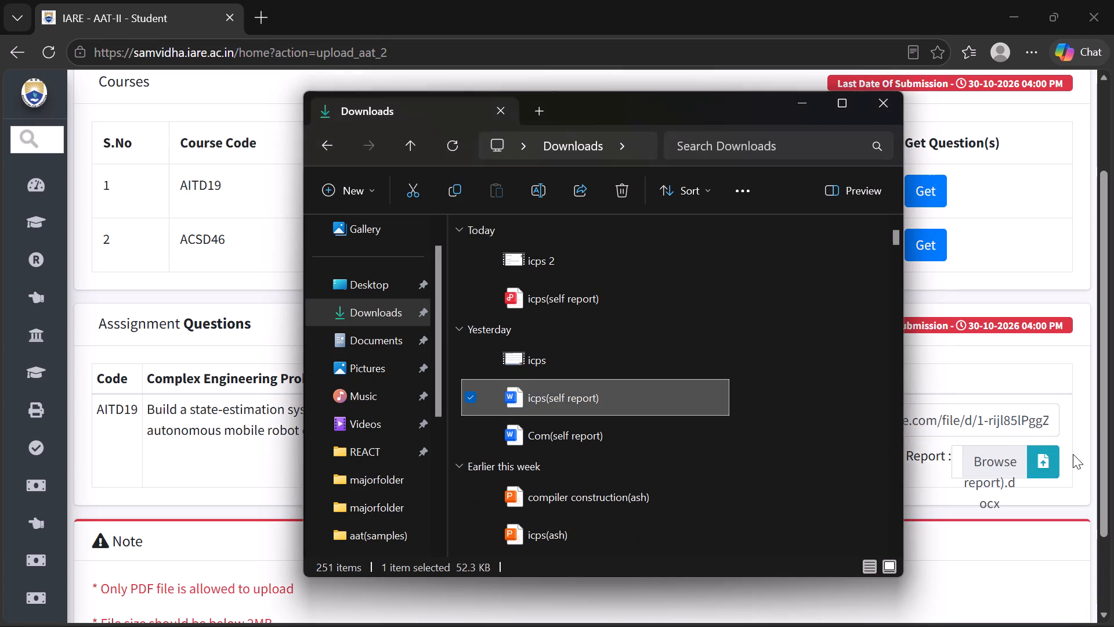
Choose the exported PDF icps(self report) as the self evaluation and project report for AITD19 on Samvidha.
click(981, 468)
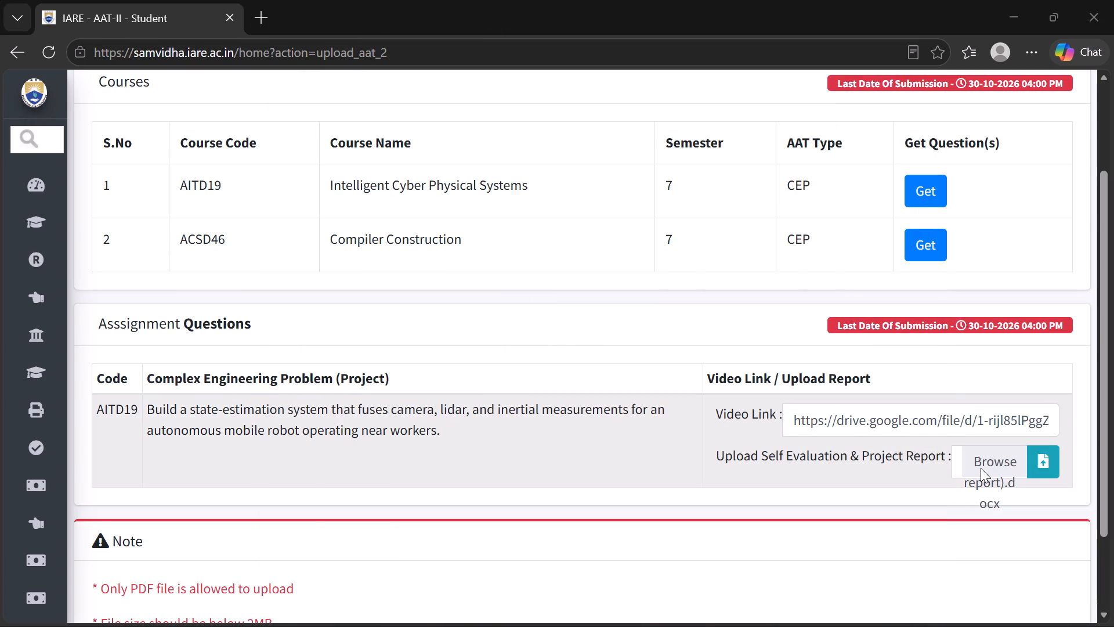
double_click(299, 154)
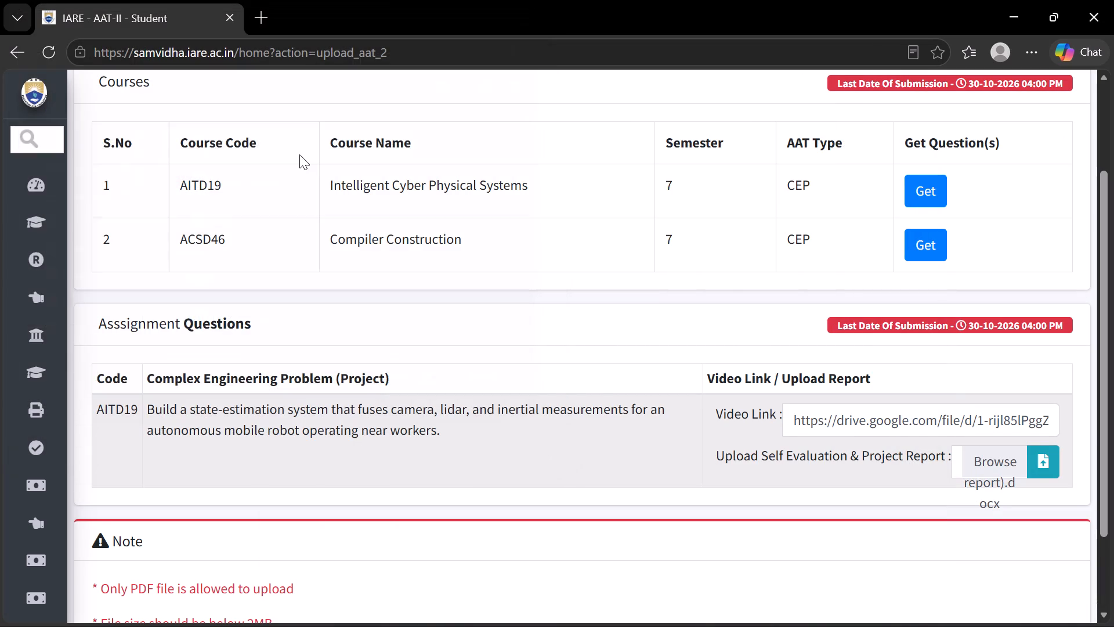
Upload the AITD19 answer on Samvidha with the entered Drive video link and the chosen self-report PDF.
click(1047, 455)
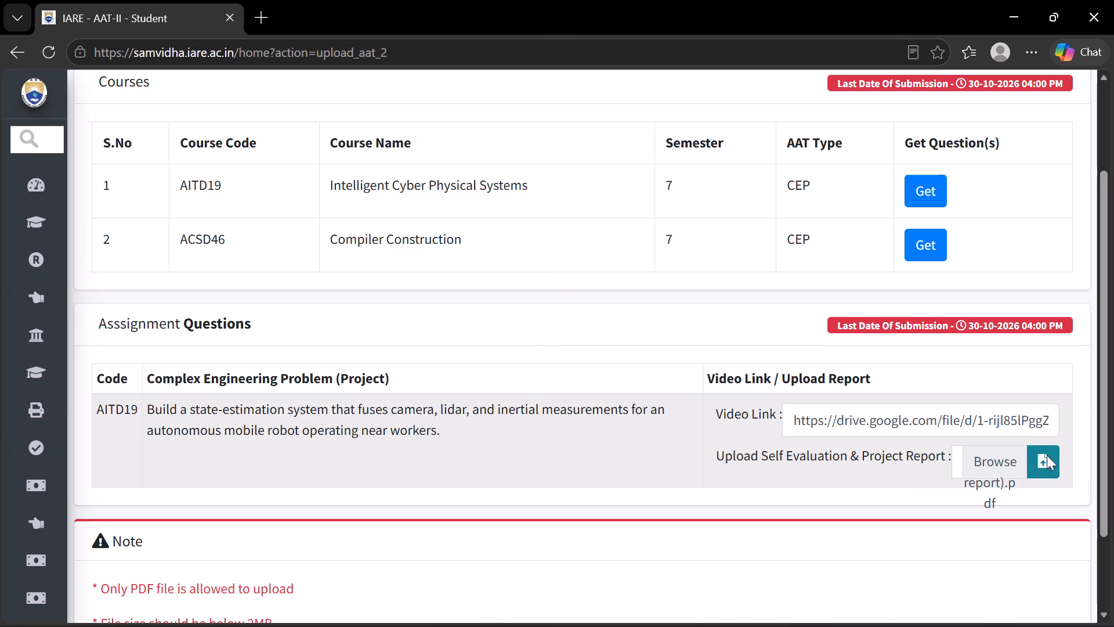
click(876, 451)
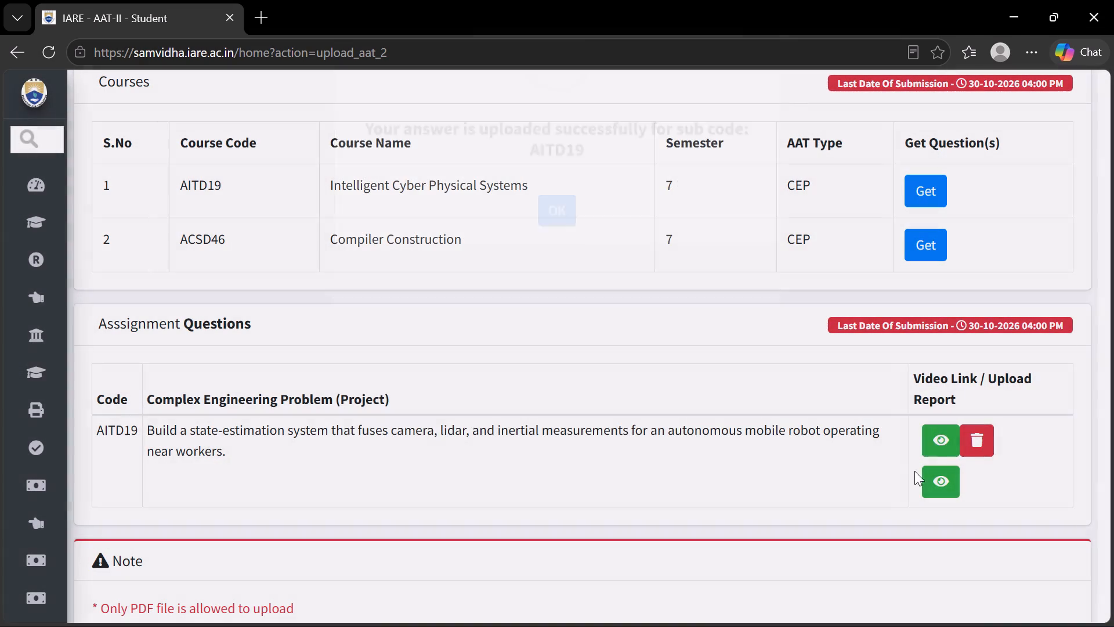
Check the submitted AITD19 report PDF and play the linked icps 2 video, closing both once checked.
click(936, 481)
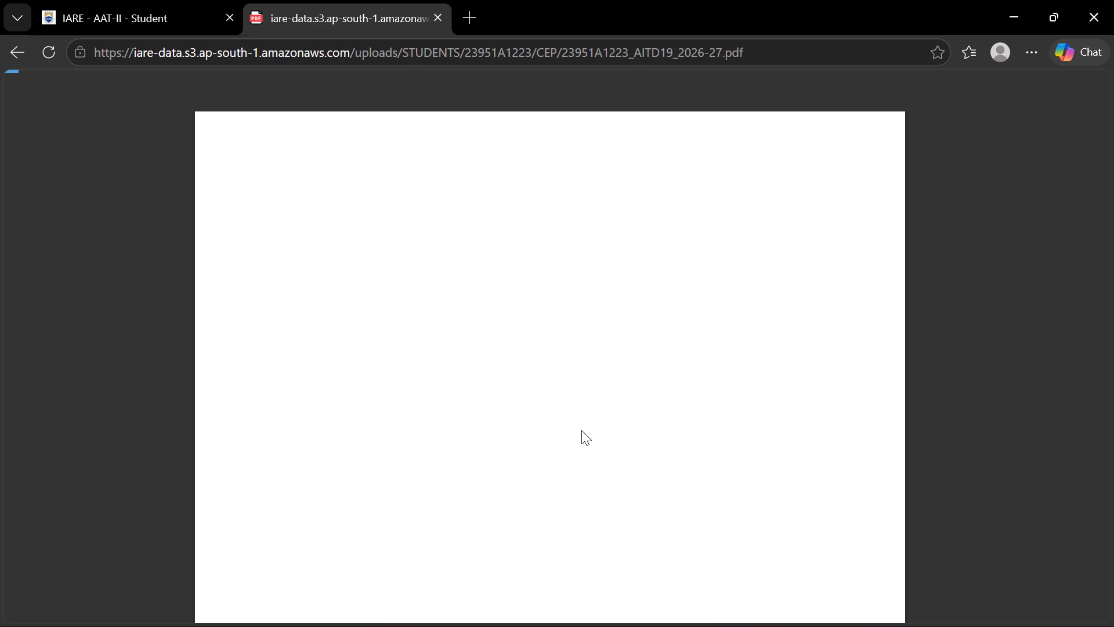
click(160, 0)
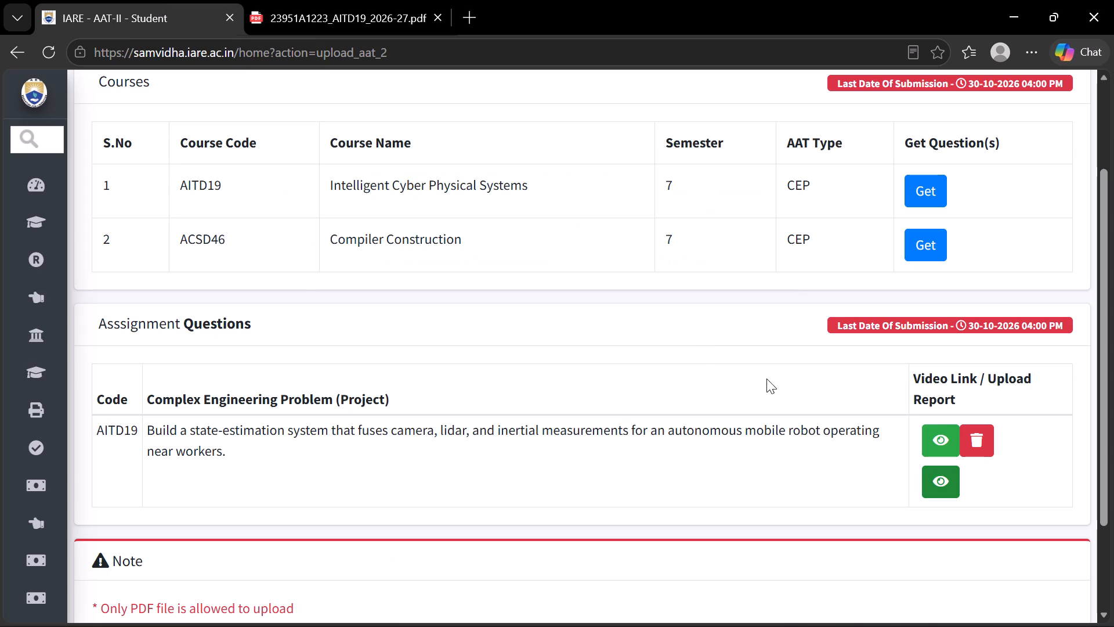
click(935, 448)
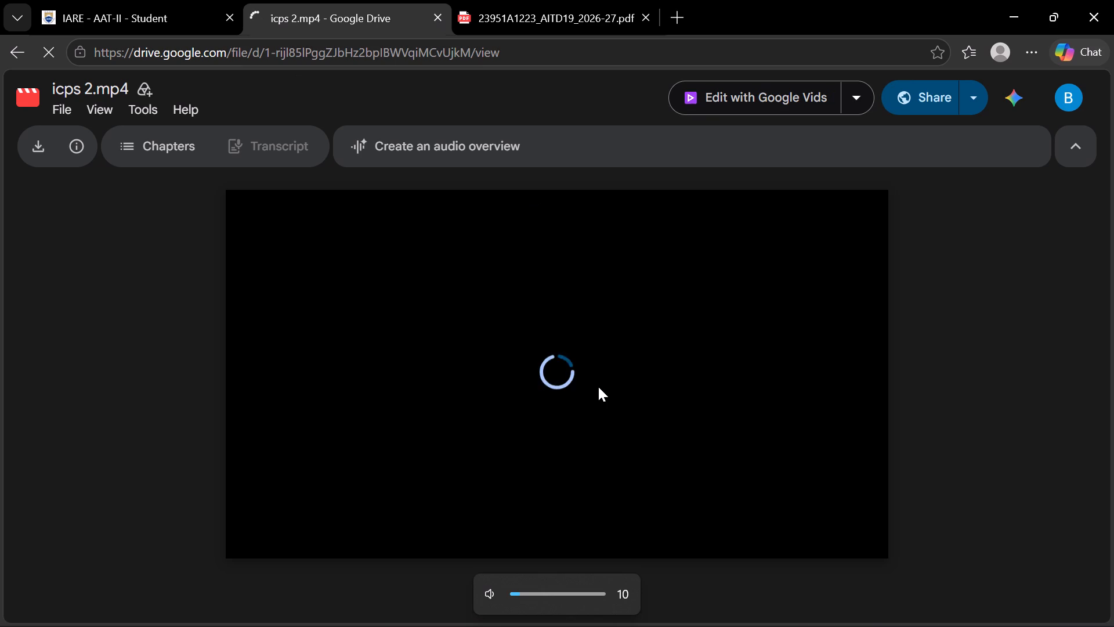
click(561, 376)
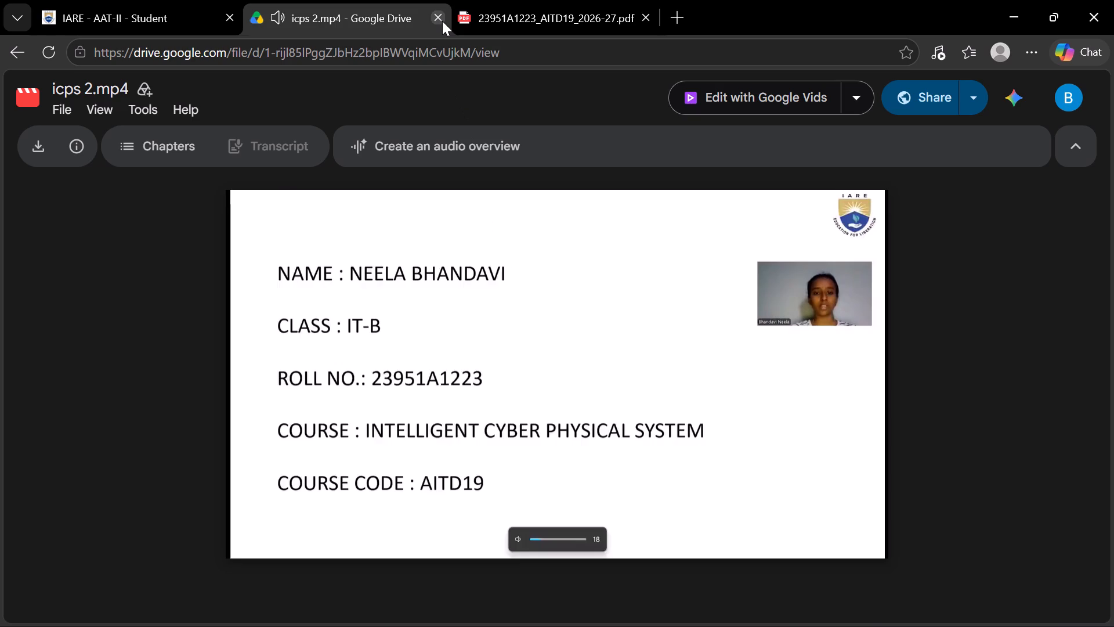
click(442, 21)
click(442, 21)
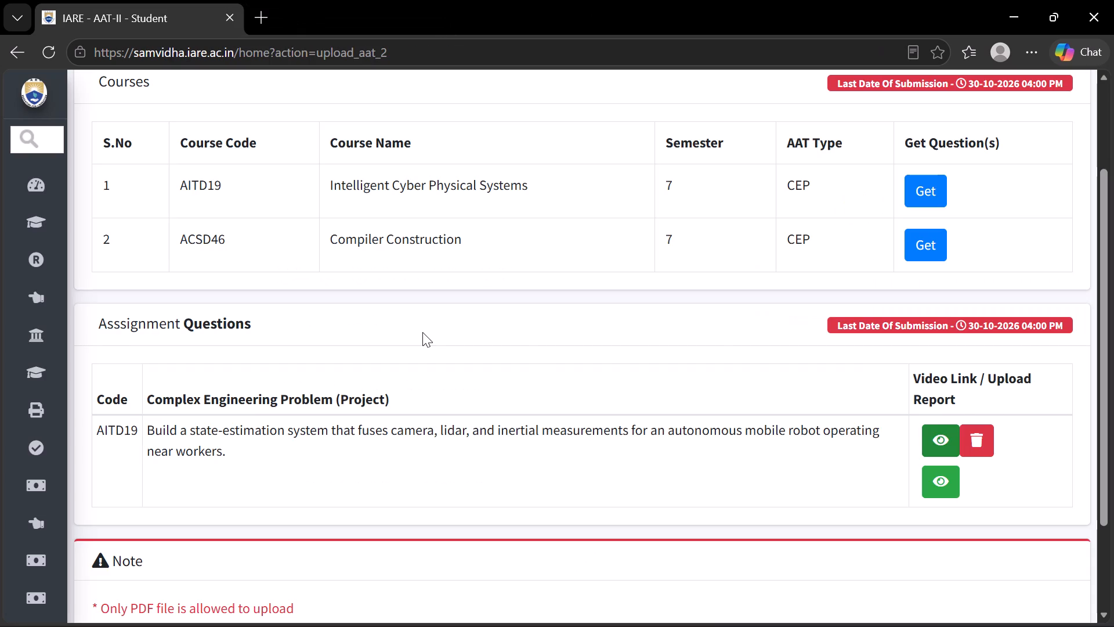
Get the assigned AAT-II question for Compiler Construction (ACSD46).
key(alt+Tab)
key(alt+Tab)
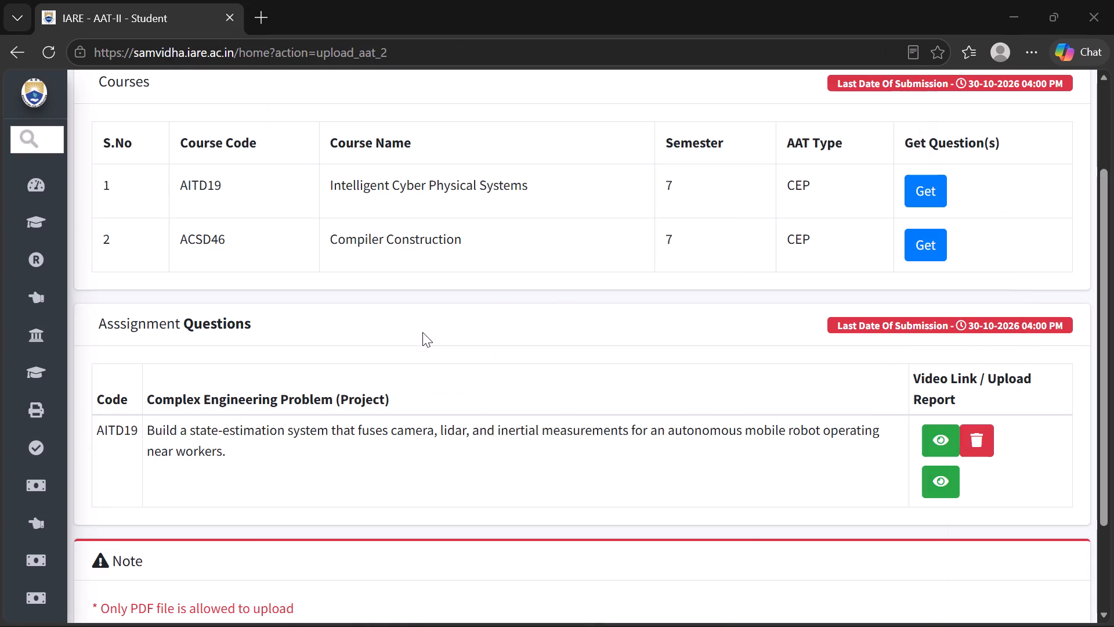
click(932, 243)
click(831, 366)
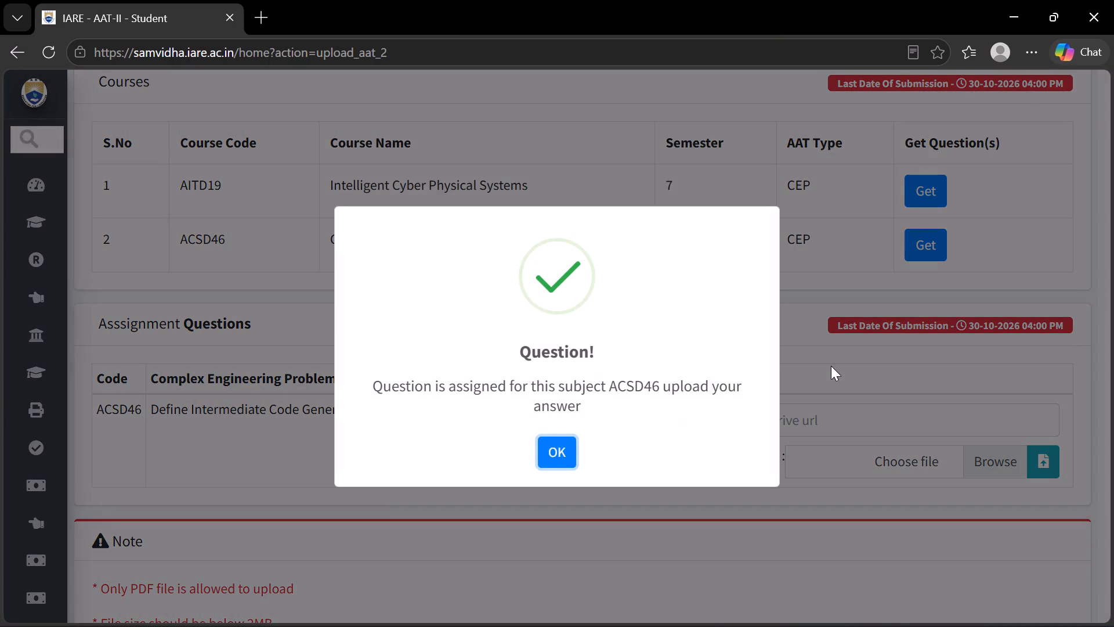
Switch to File Explorer and open the compiler construction(bh) presentation from the Downloads folder.
key(alt+Tab)
key(alt+Tab)
key(alt+Tab)
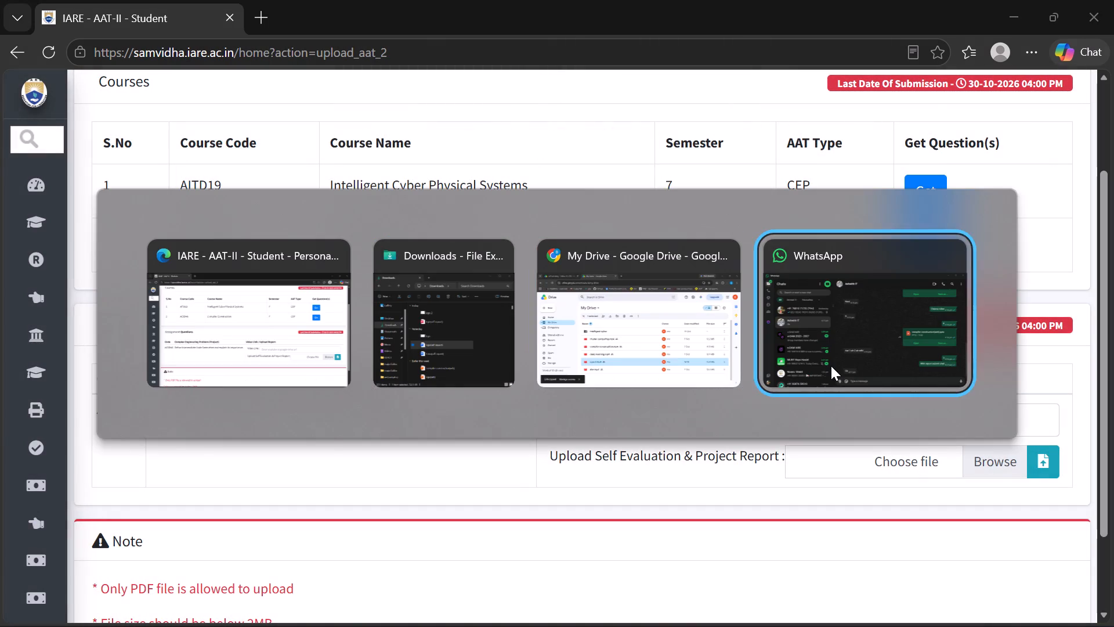
key(alt+Tab)
key(alt+Tab)
click(898, 379)
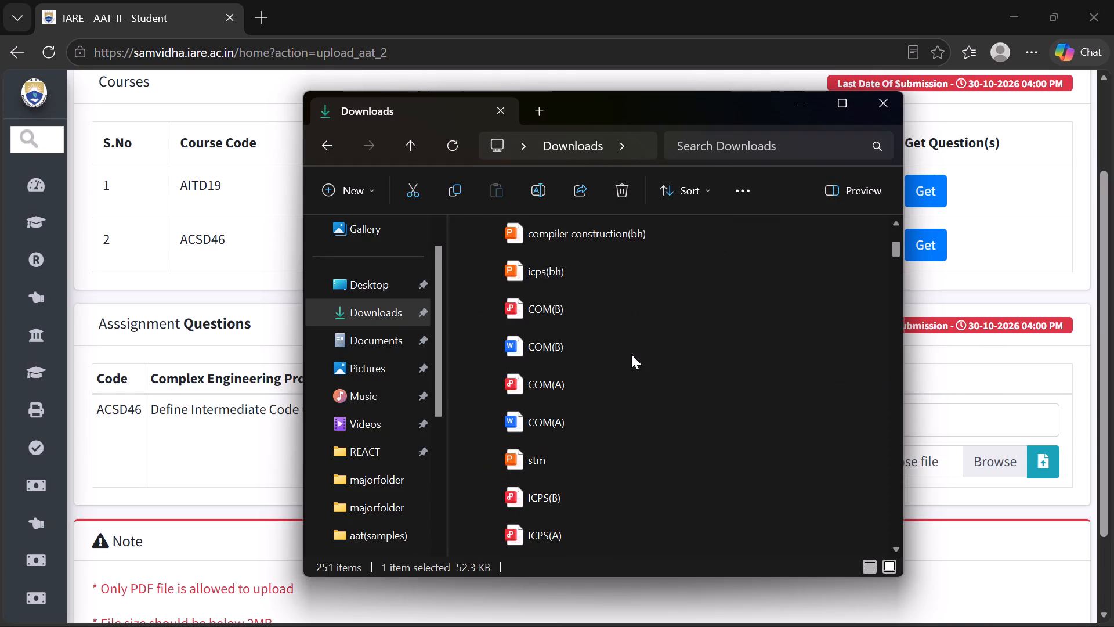
scroll(620, 349, up, 6)
scroll(620, 349, down, 2)
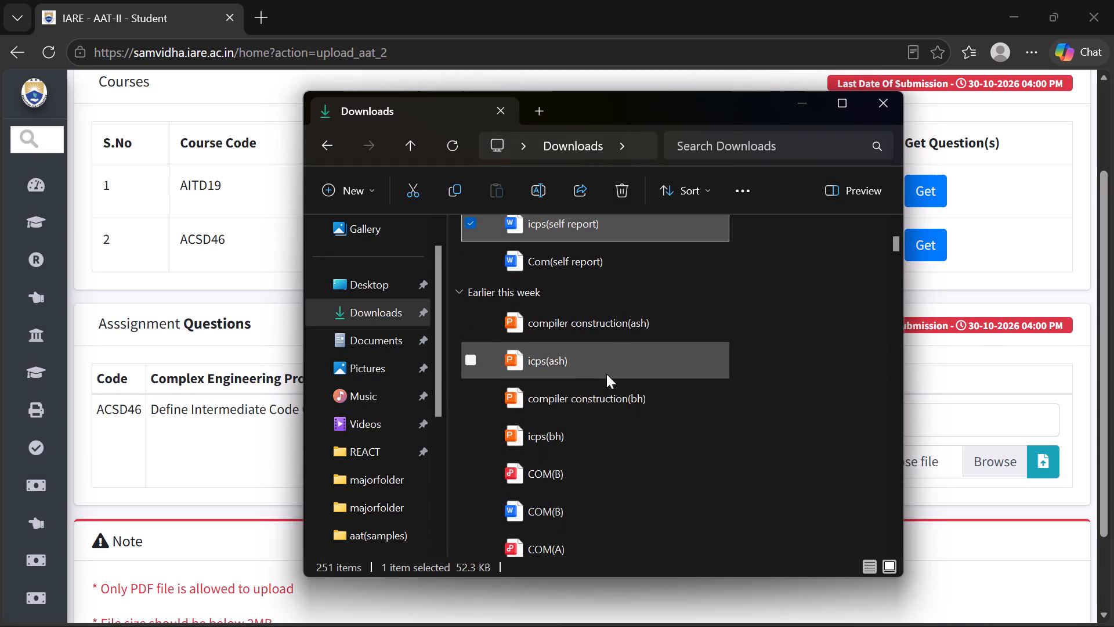
double_click(603, 383)
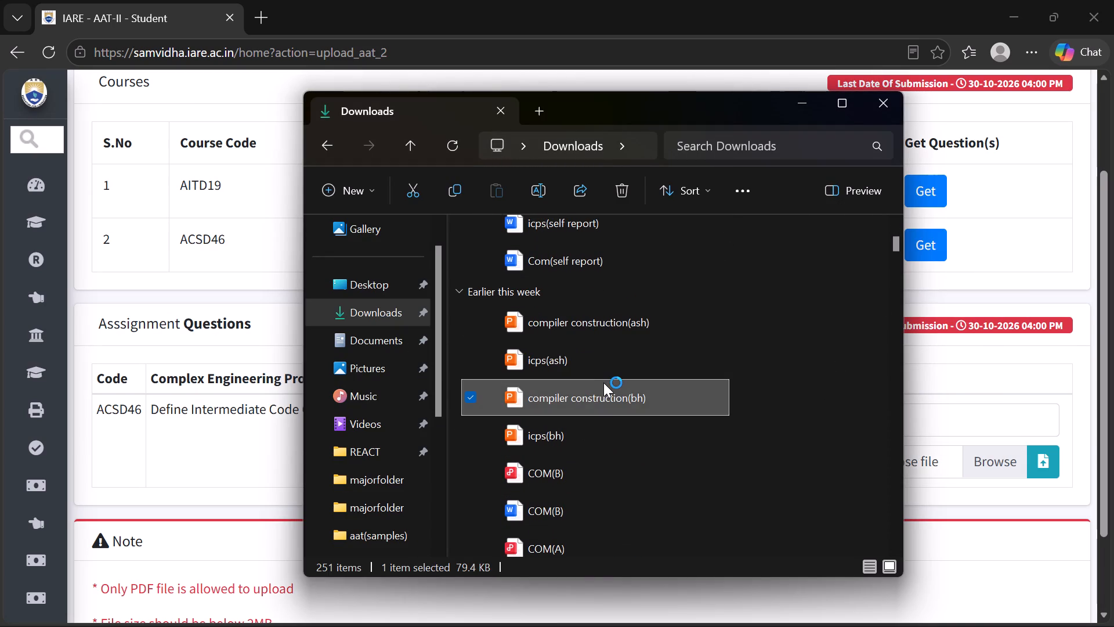
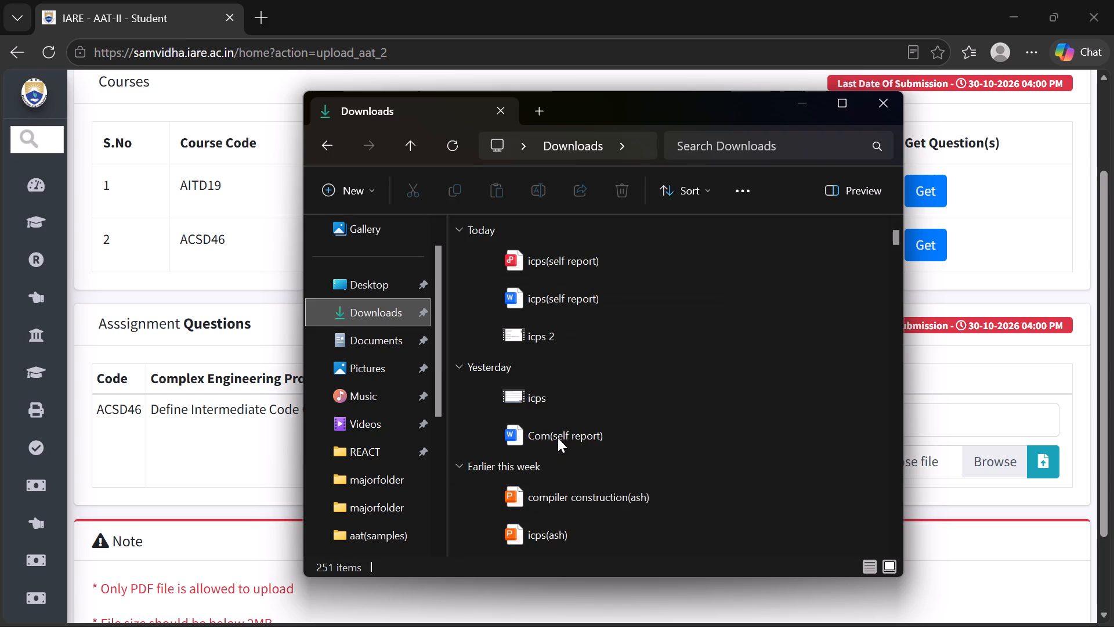
Open the Com(self report) Word document from the Downloads folder.
double_click(561, 433)
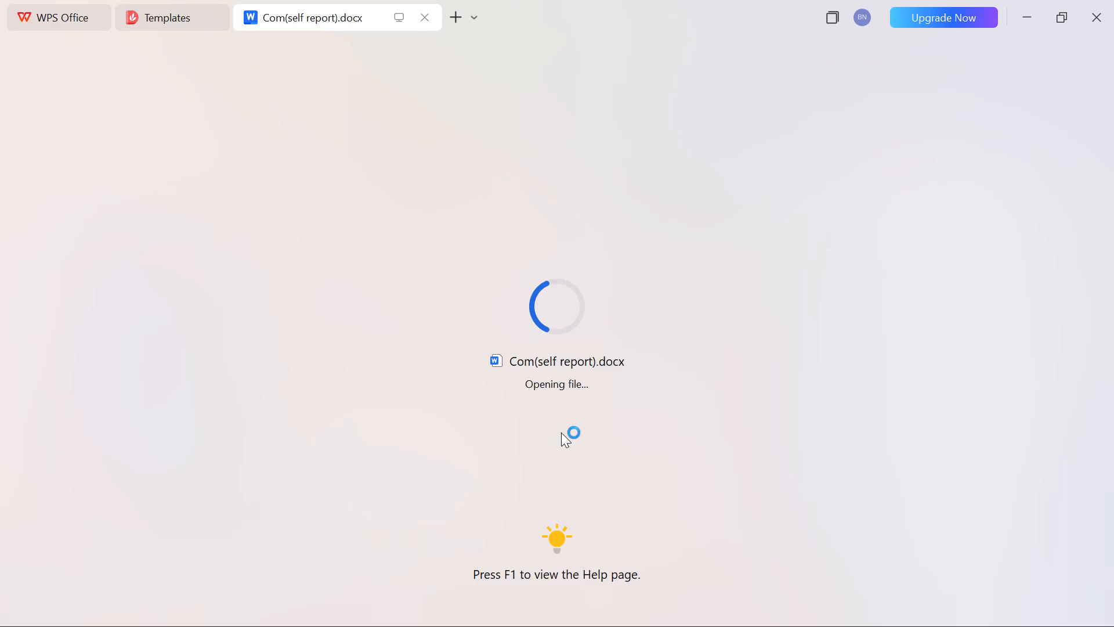
Close the Templates tab and review the Com(self report) document, from the self-assessment form through the project title page and abstract.
click(212, 23)
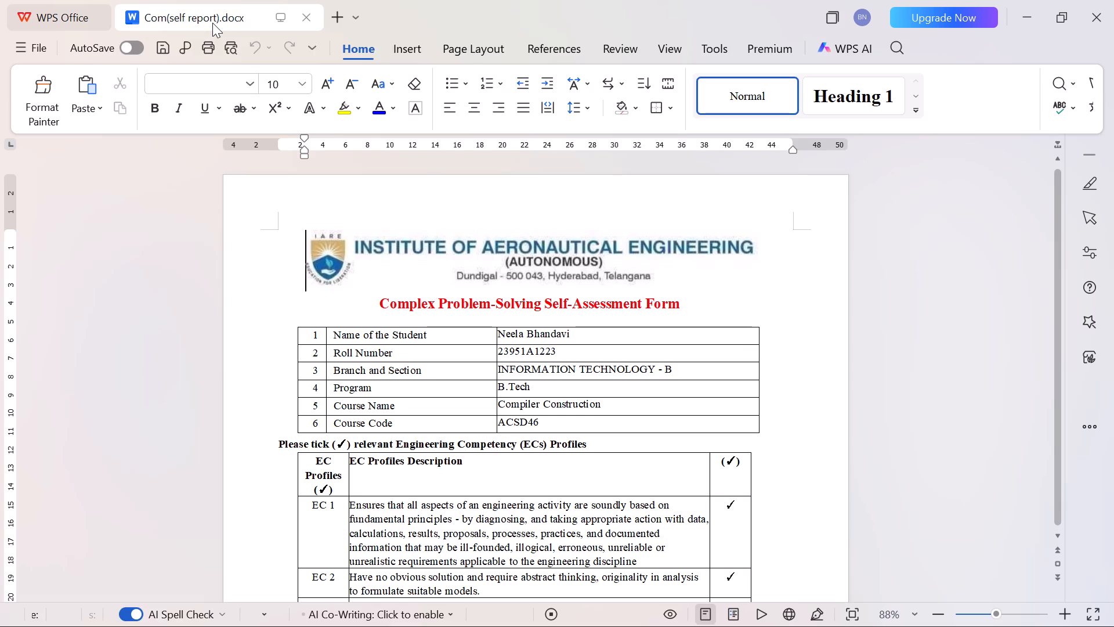
scroll(484, 438, down, 3)
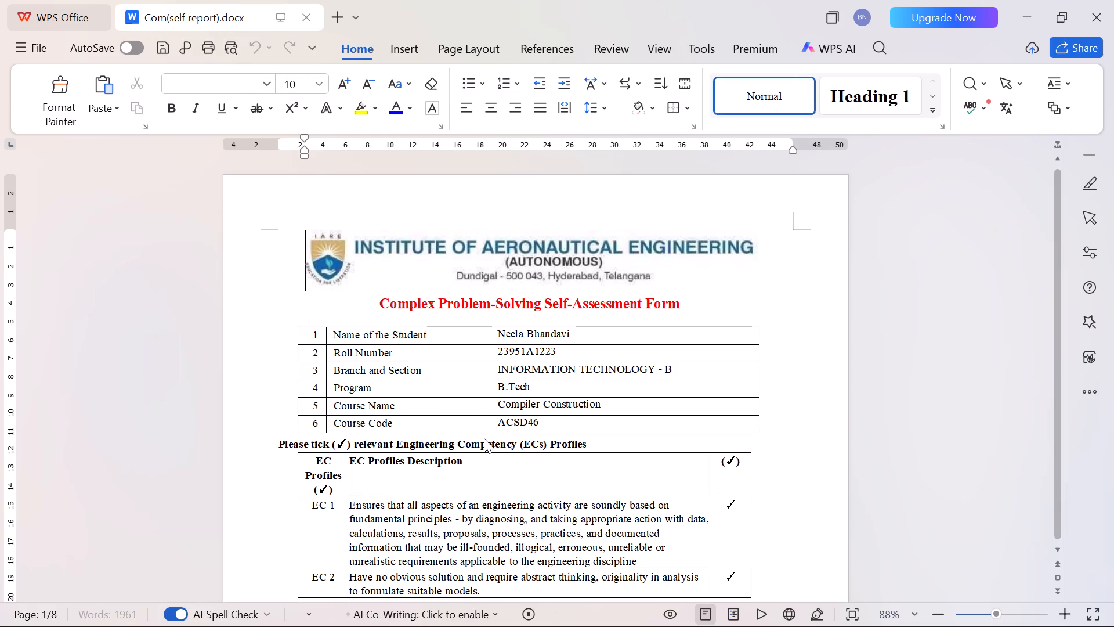
scroll(484, 438, down, 20)
scroll(484, 438, down, 3)
scroll(484, 438, left, 1)
scroll(484, 438, down, 3)
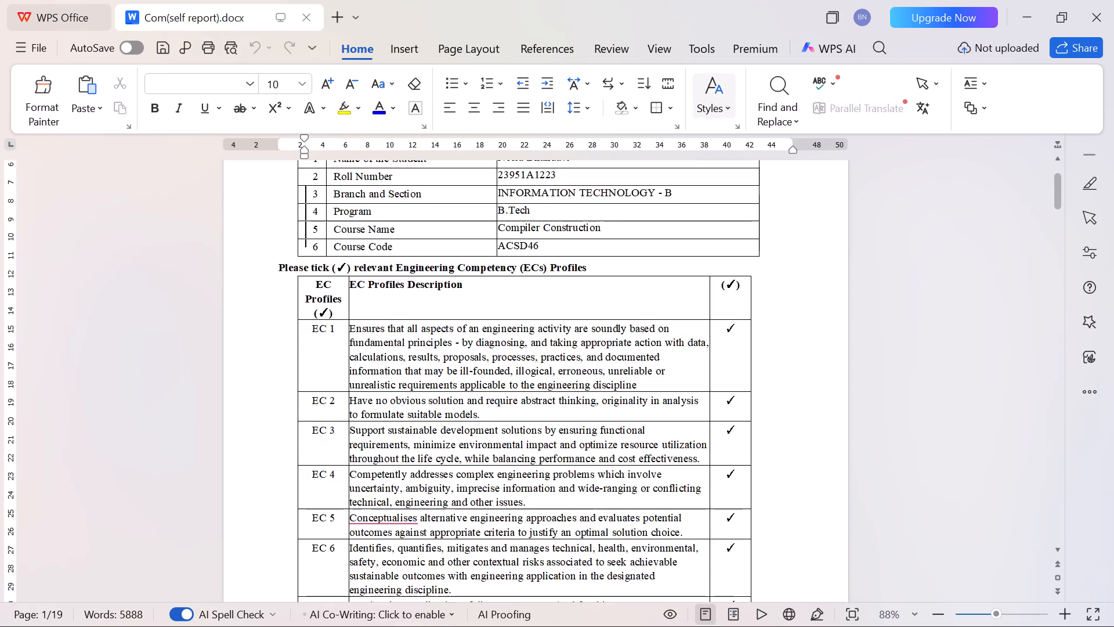
scroll(484, 438, down, 9)
scroll(484, 438, left, 1)
scroll(484, 438, down, 4)
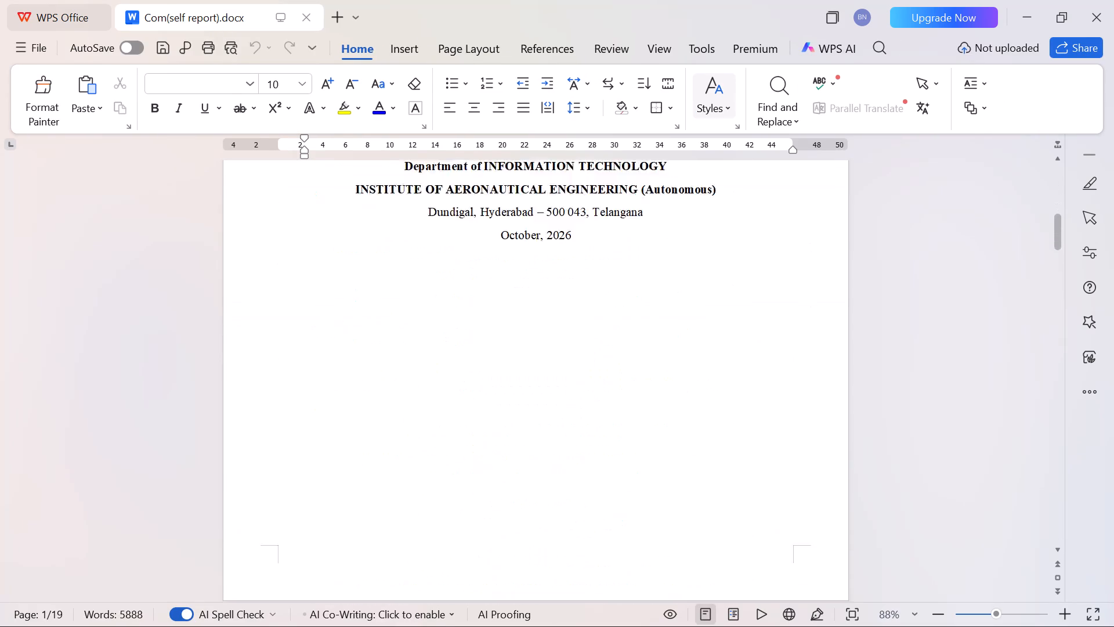
scroll(484, 438, down, 1)
scroll(484, 438, left, 1)
scroll(484, 438, down, 1)
scroll(484, 438, left, 1)
scroll(484, 438, down, 7)
scroll(484, 438, left, 1)
scroll(484, 438, down, 1)
scroll(484, 438, left, 1)
scroll(484, 438, down, 5)
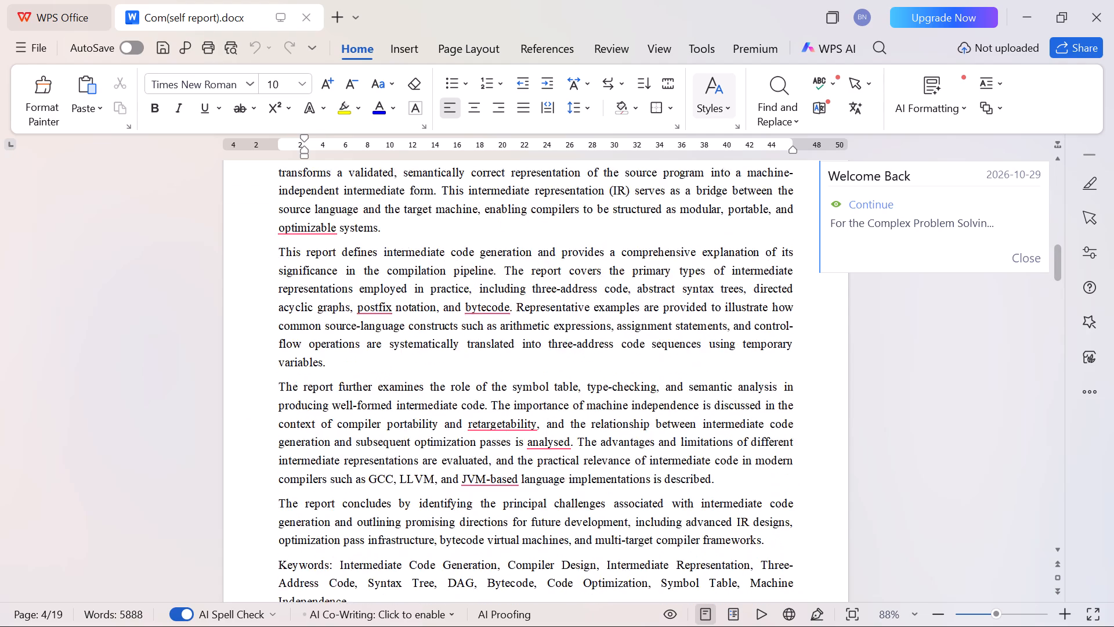
scroll(484, 438, up, 20)
scroll(484, 438, up, 2)
scroll(484, 438, down, 1)
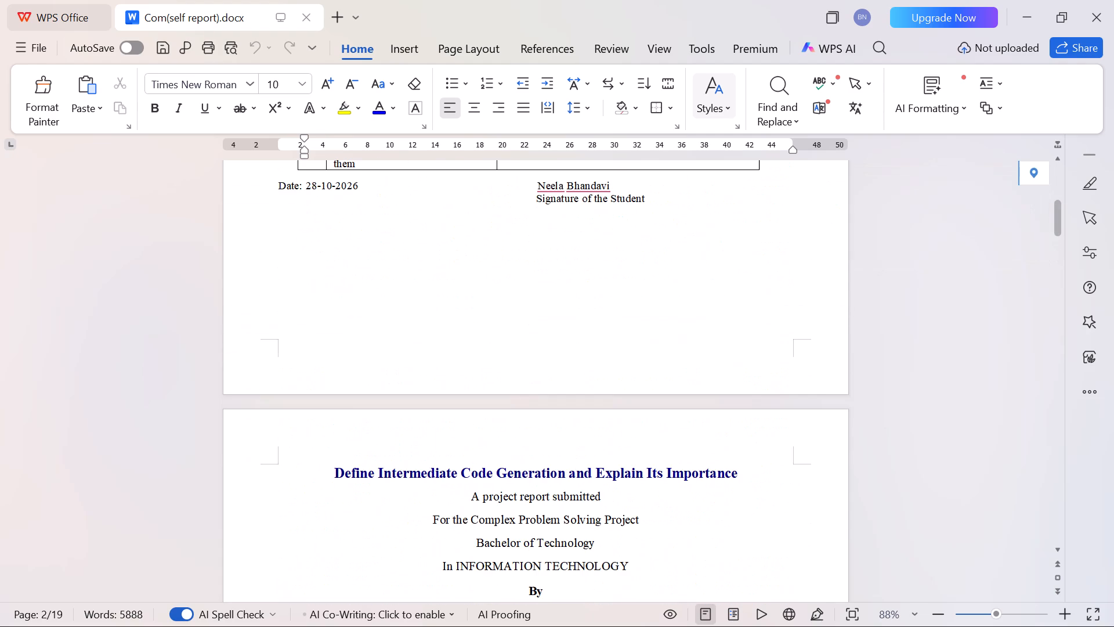
scroll(484, 438, down, 1)
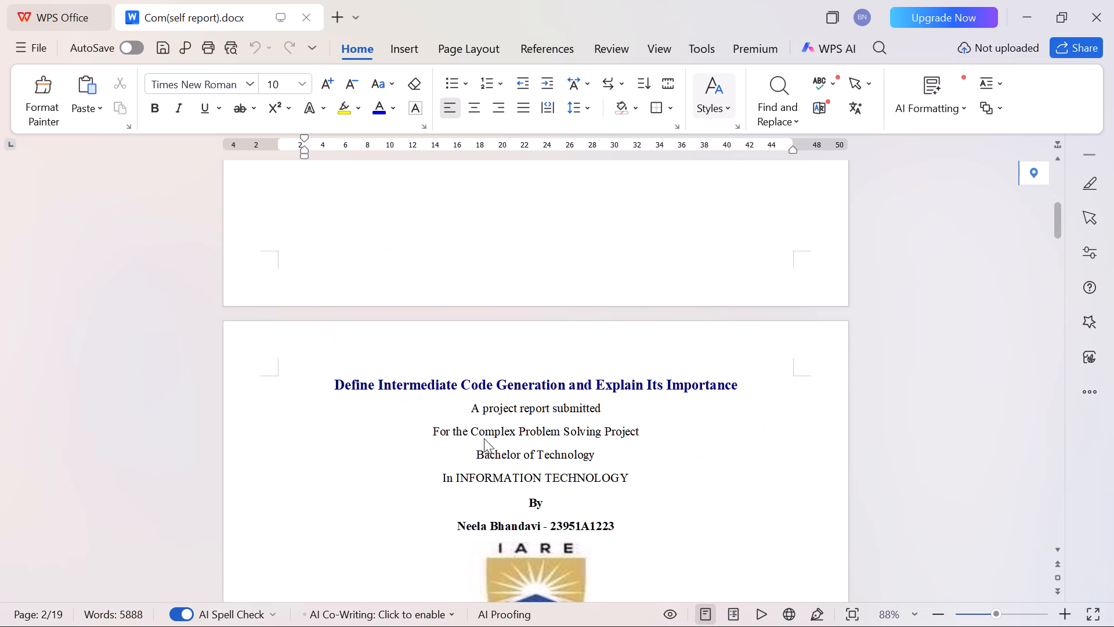
Export all pages of Com(self report).docx as a standard-quality PDF to the source folder, and close WPS Office.
click(13, 42)
click(82, 277)
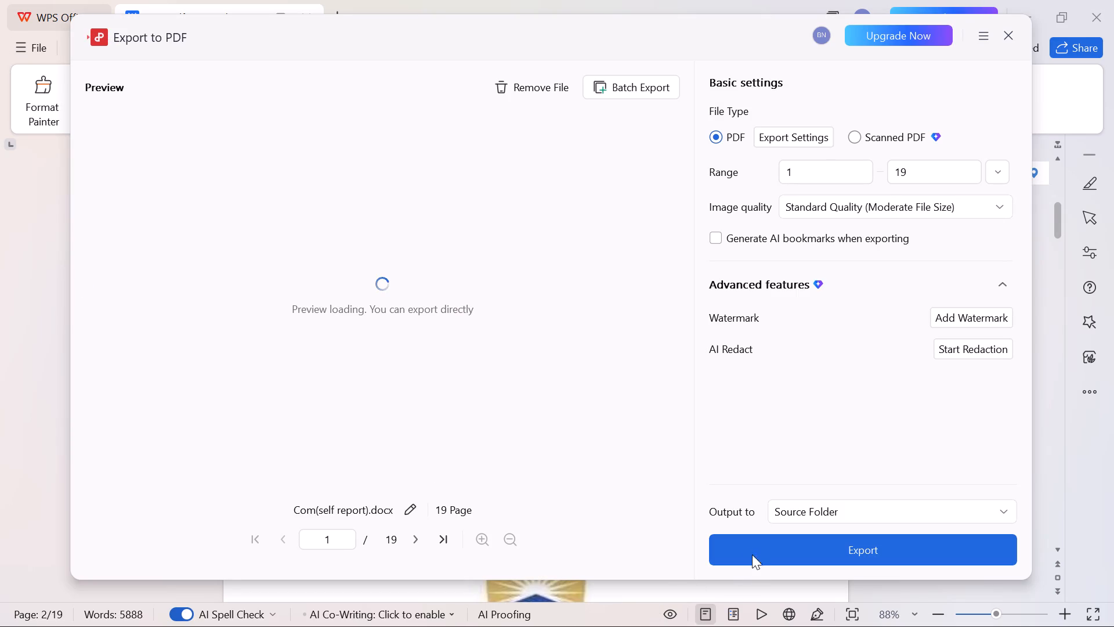
click(752, 549)
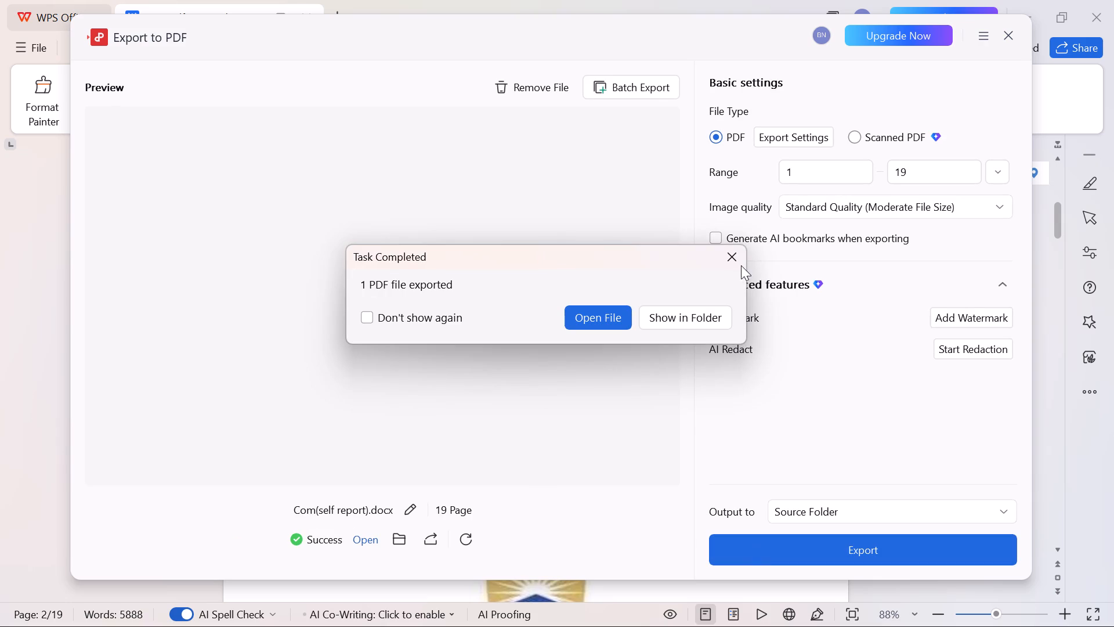
click(740, 265)
click(1012, 39)
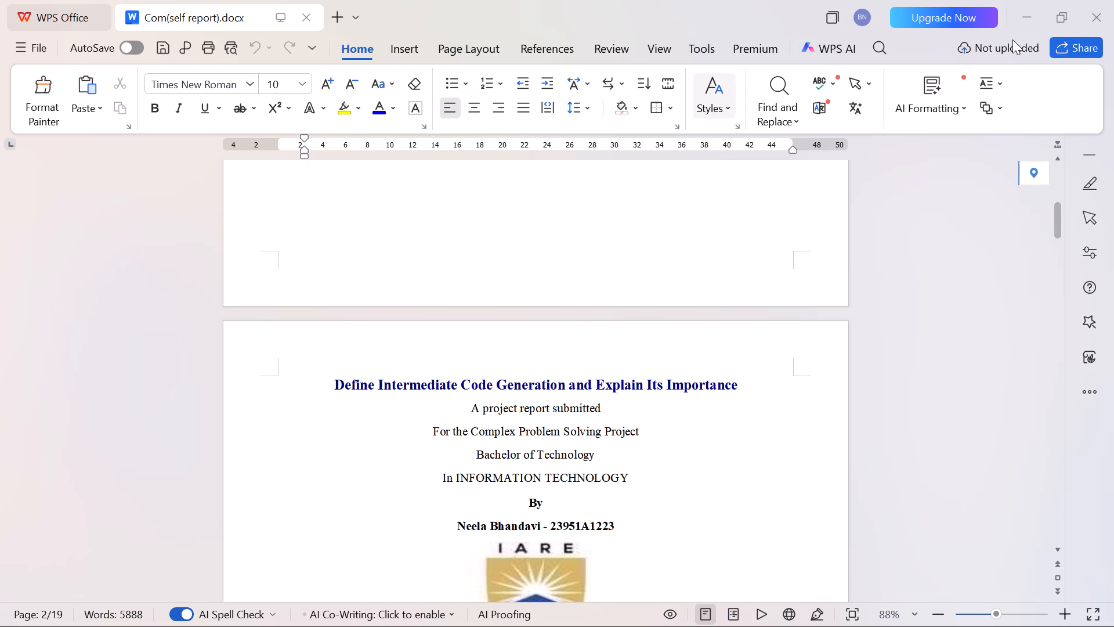
click(1110, 6)
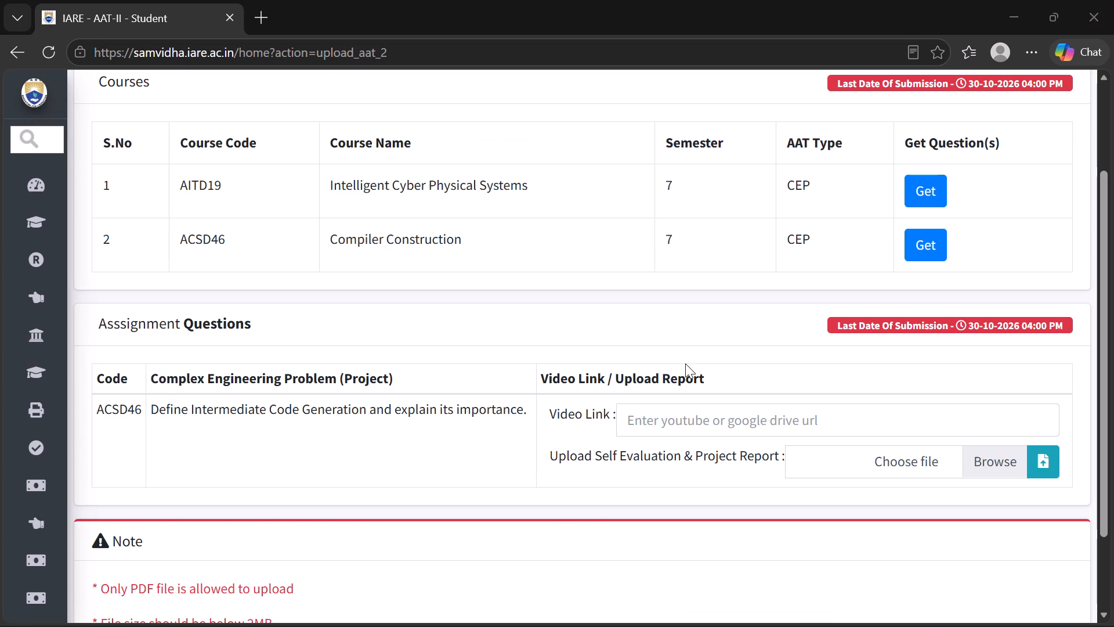
Switch to My Drive in Google Chrome and clear the selection of icps 2.mp4.
scroll(685, 363, up, 3)
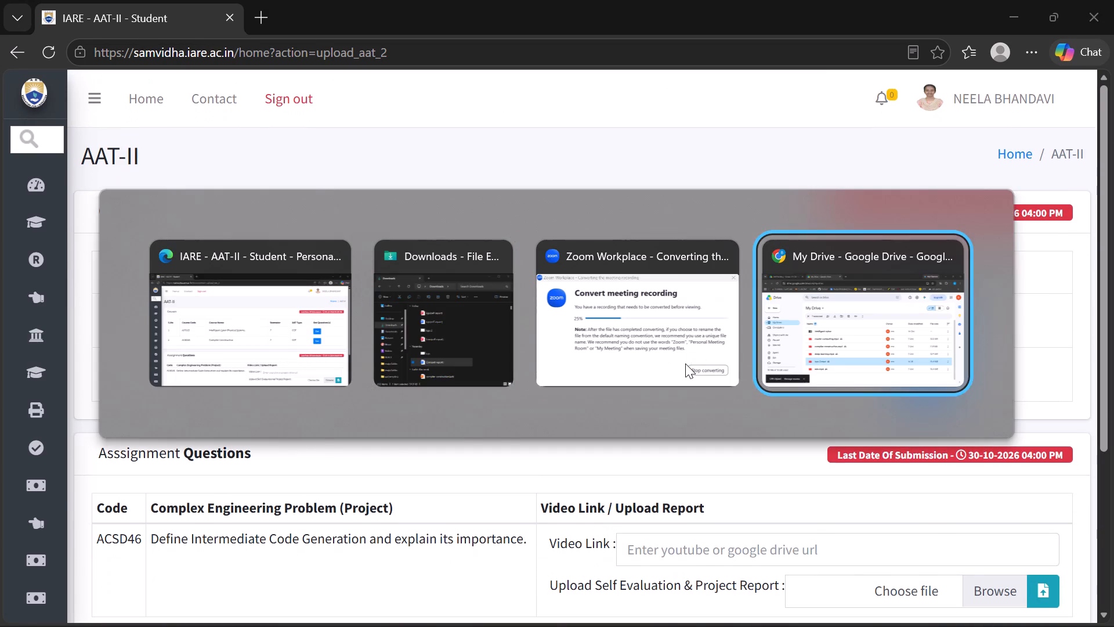
click(264, 248)
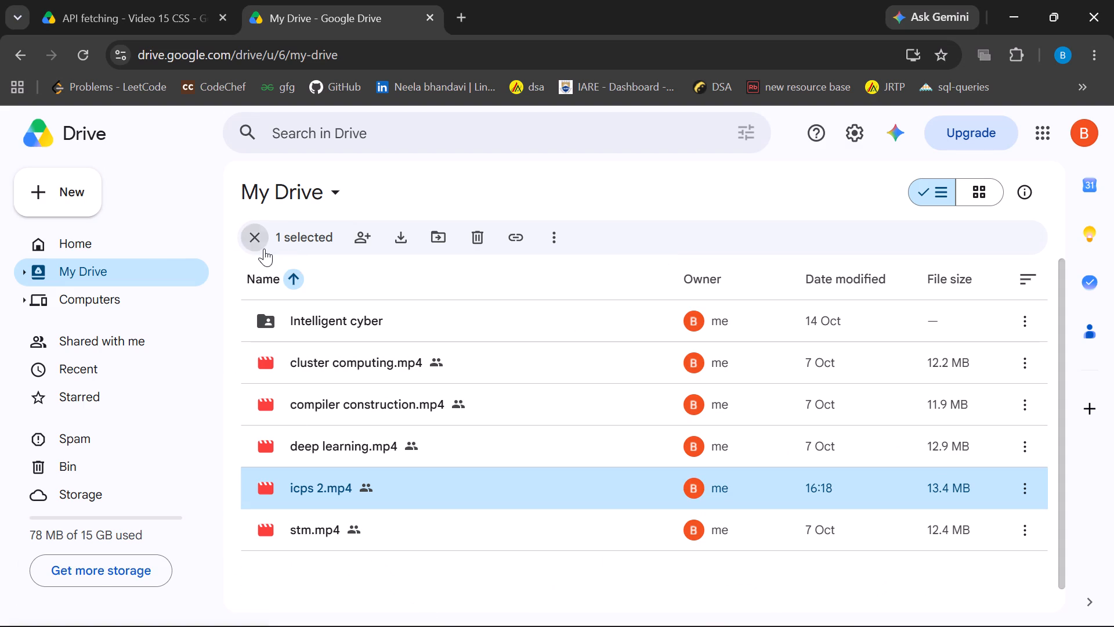
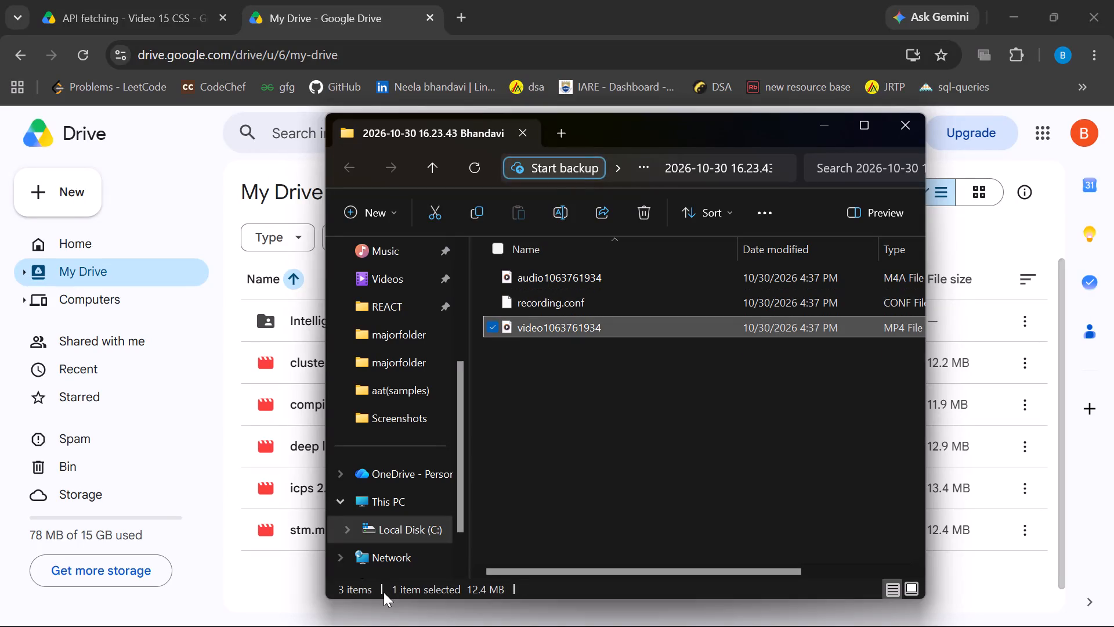
key(space)
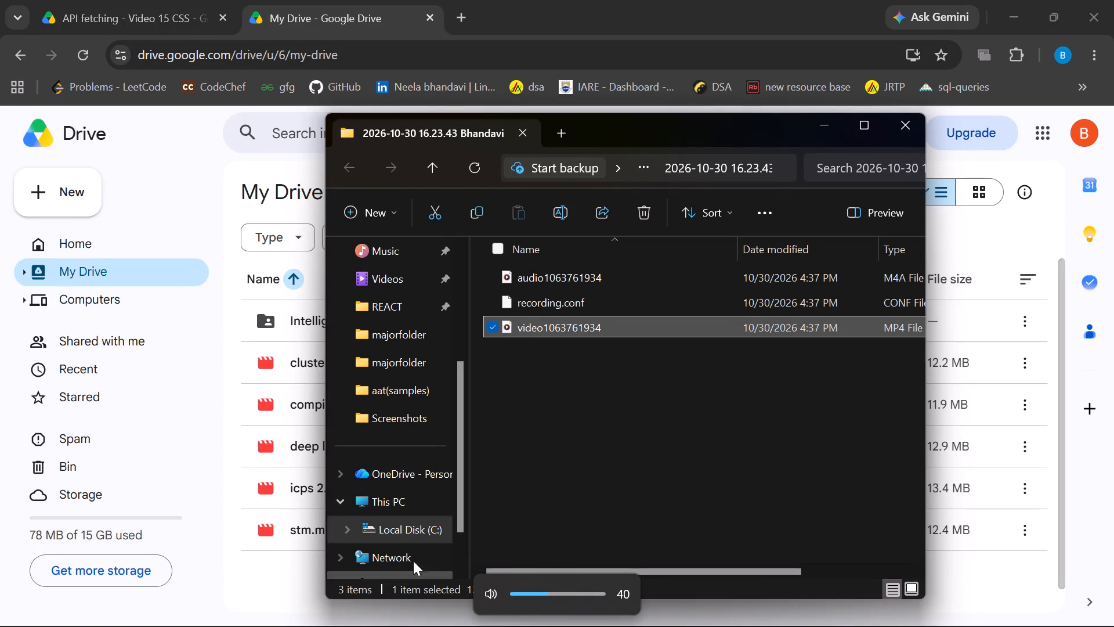
double_click(572, 323)
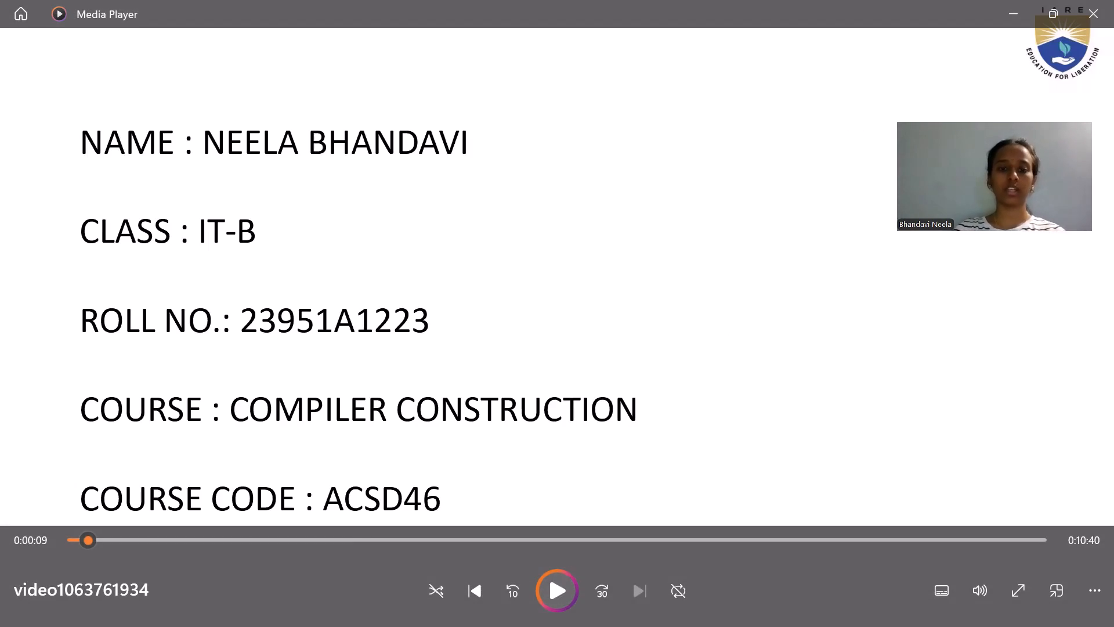
click(1091, 5)
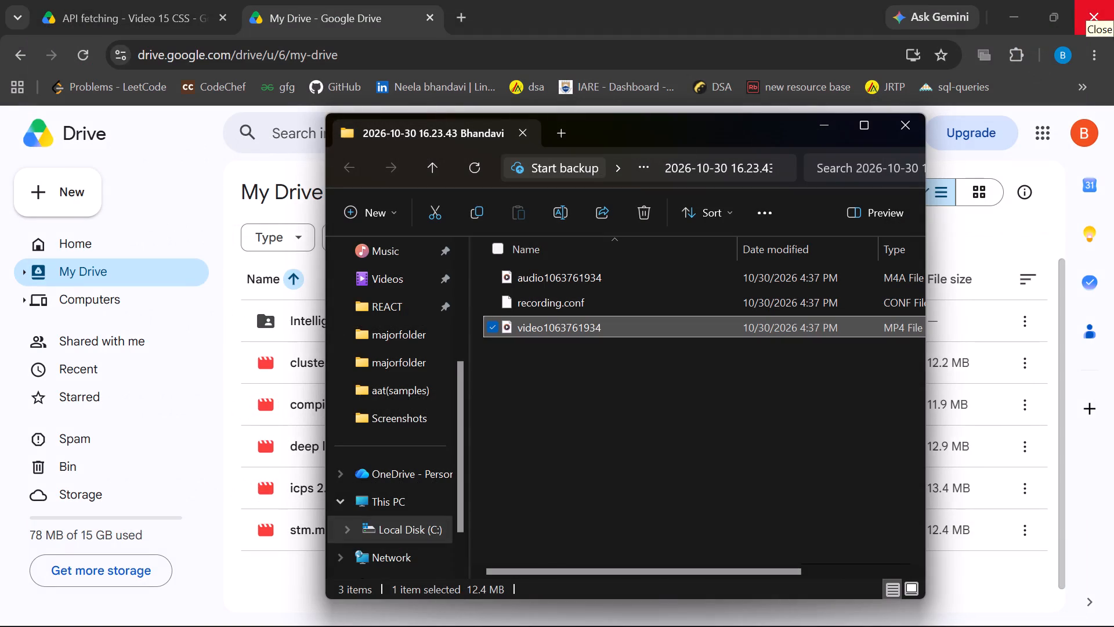
key(ctrl+x)
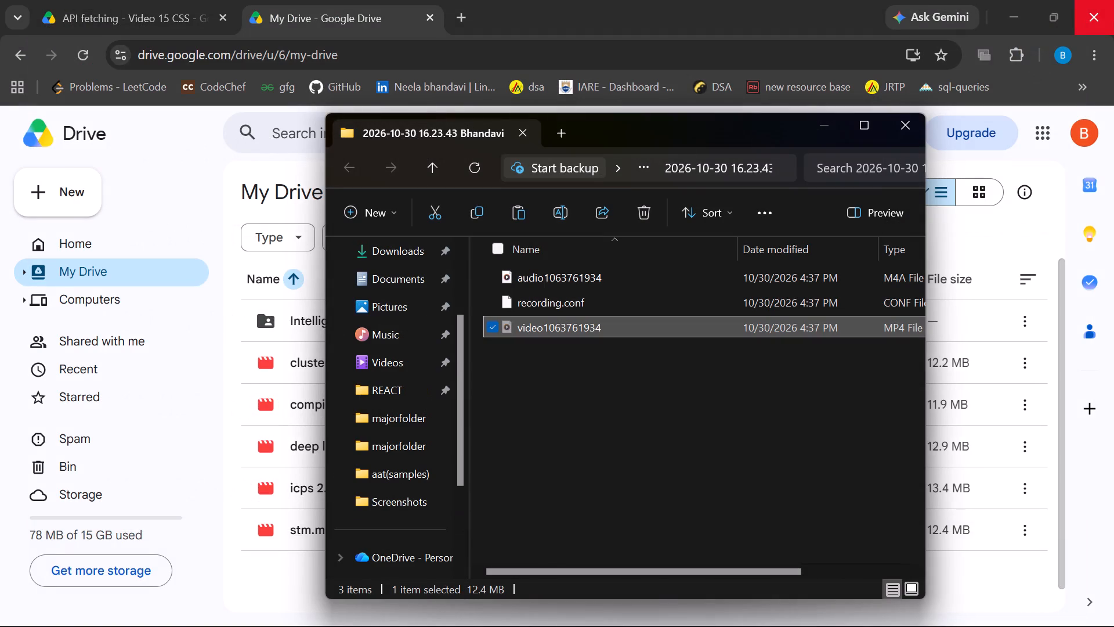
click(377, 255)
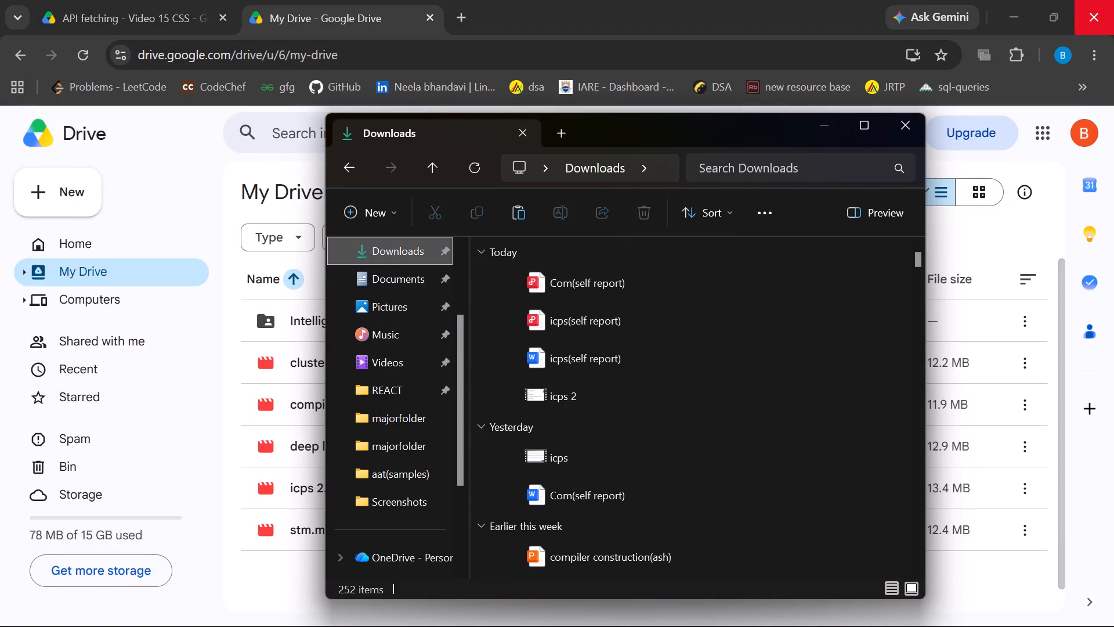
key(ctrl+v)
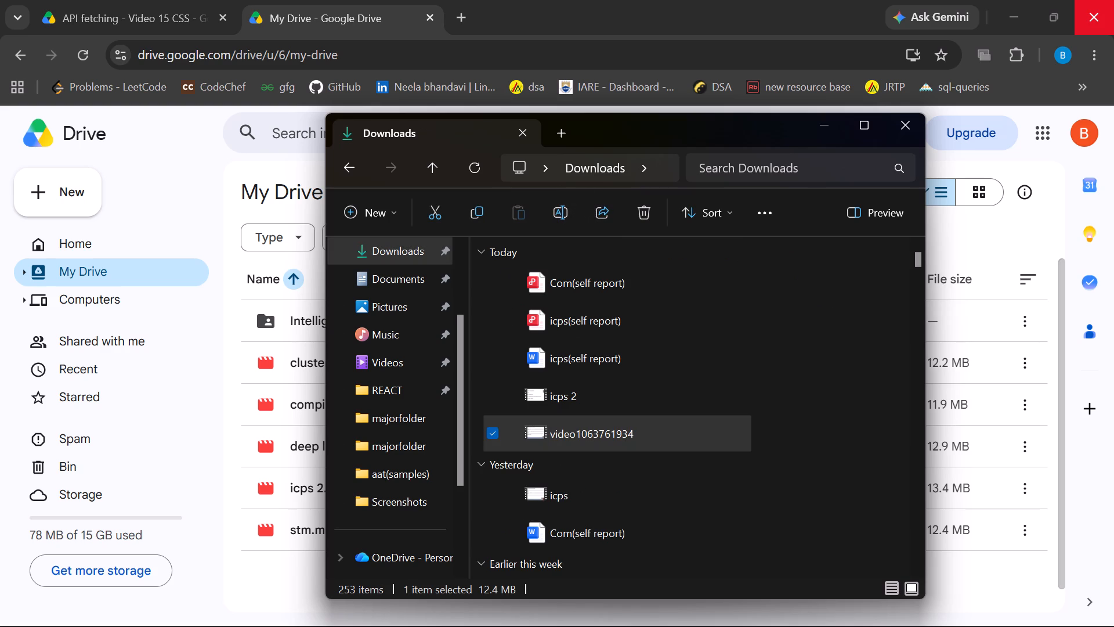
text(com 2)
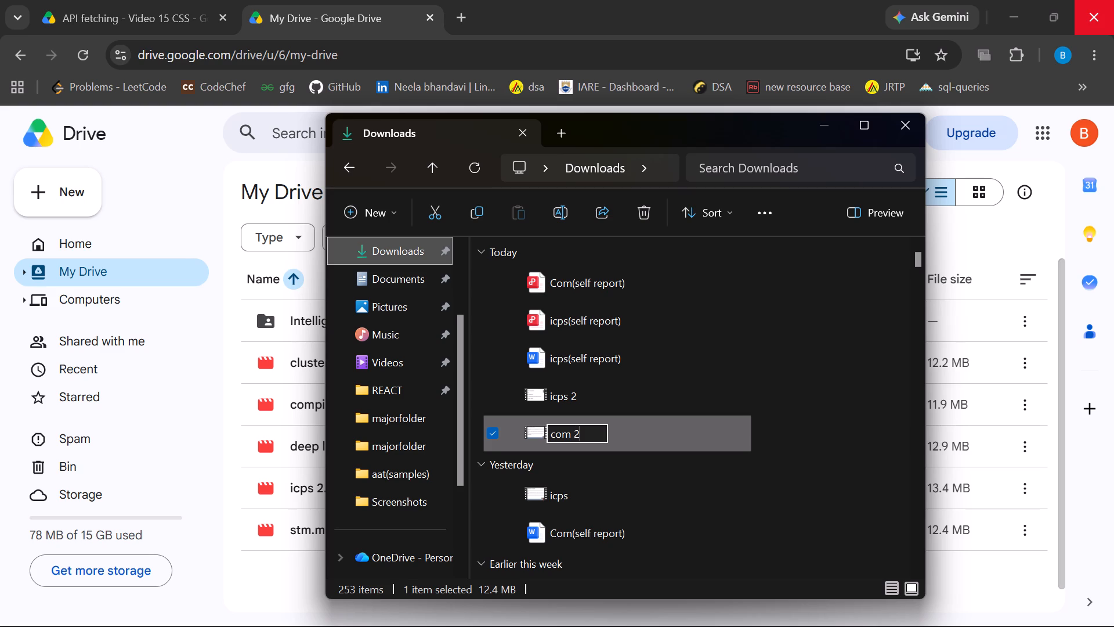
key(Return)
click(902, 132)
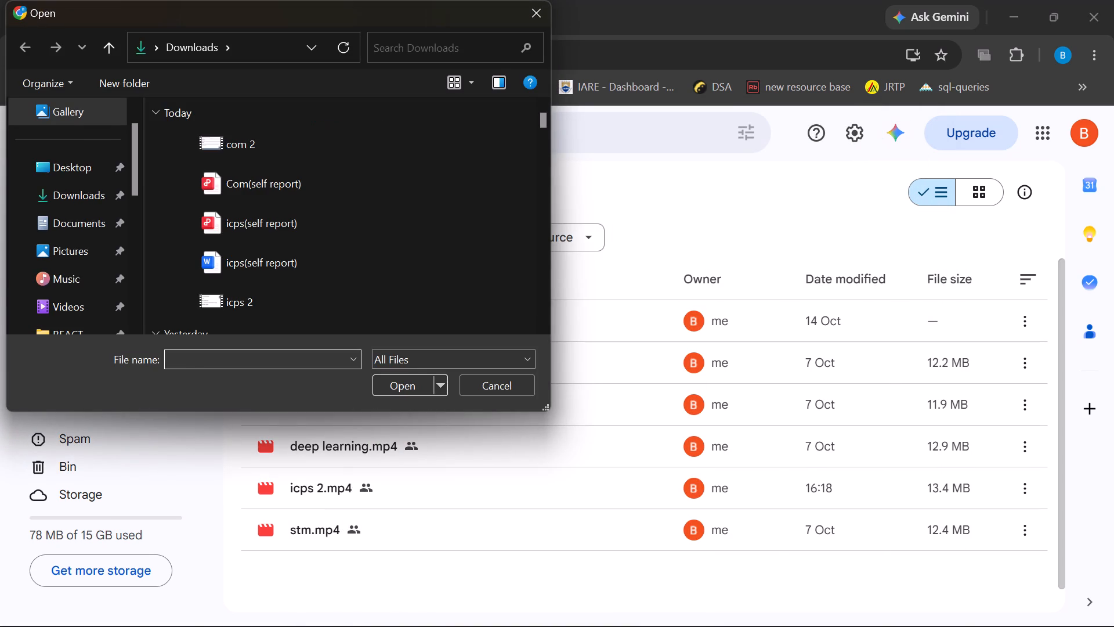
Upload the com 2 video from Downloads to My Drive.
click(213, 150)
click(405, 391)
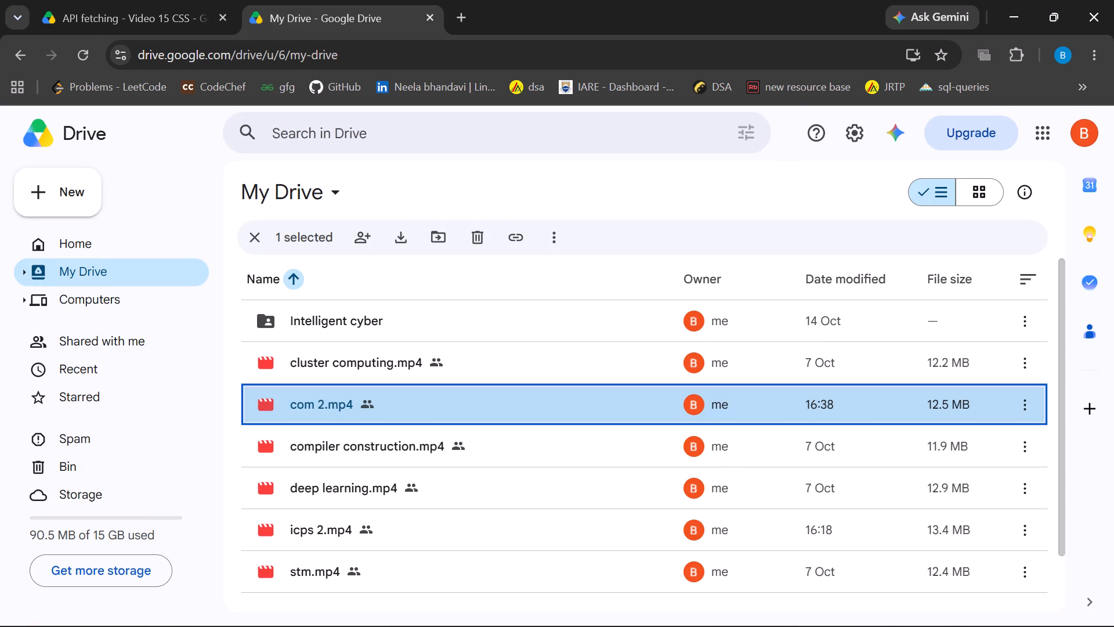
Switch to Samvidha in Microsoft Edge and paste the copied link as the video link for Compiler Construction (ACSD46).
key(alt+Tab)
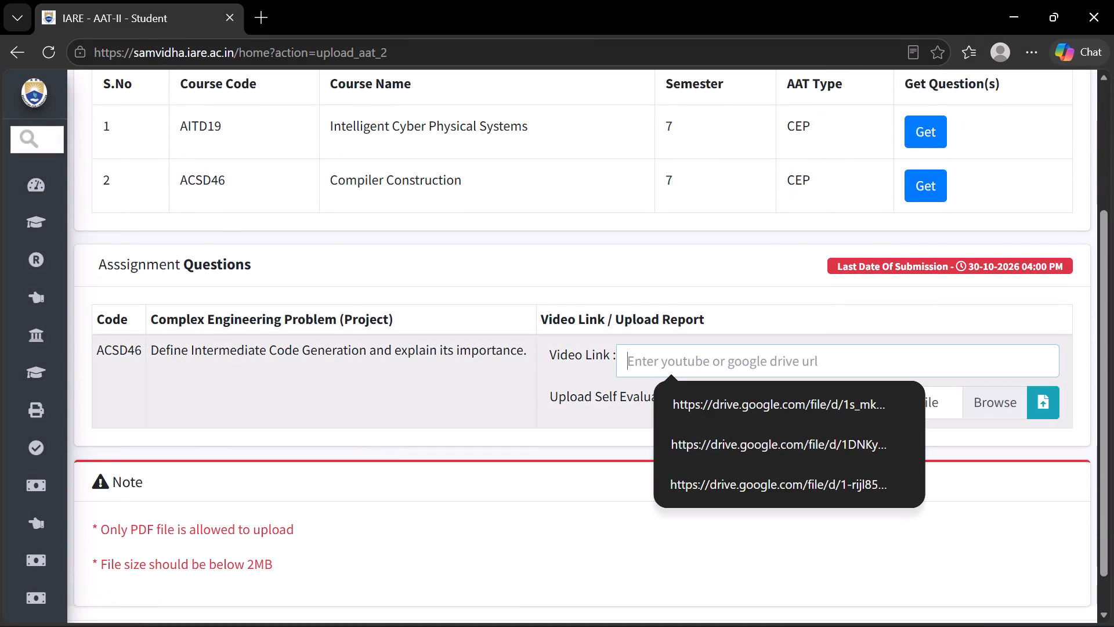
key(ctrl+v)
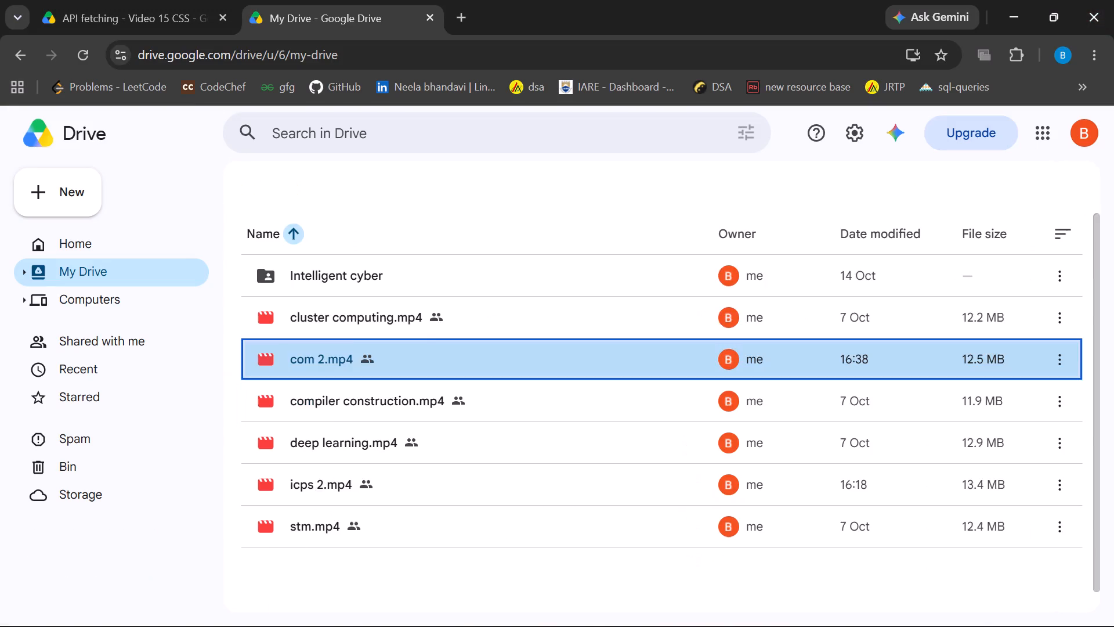
Dismiss the WPS Pro+ promotional offers and close WPS Office to get back to the desktop.
click(882, 109)
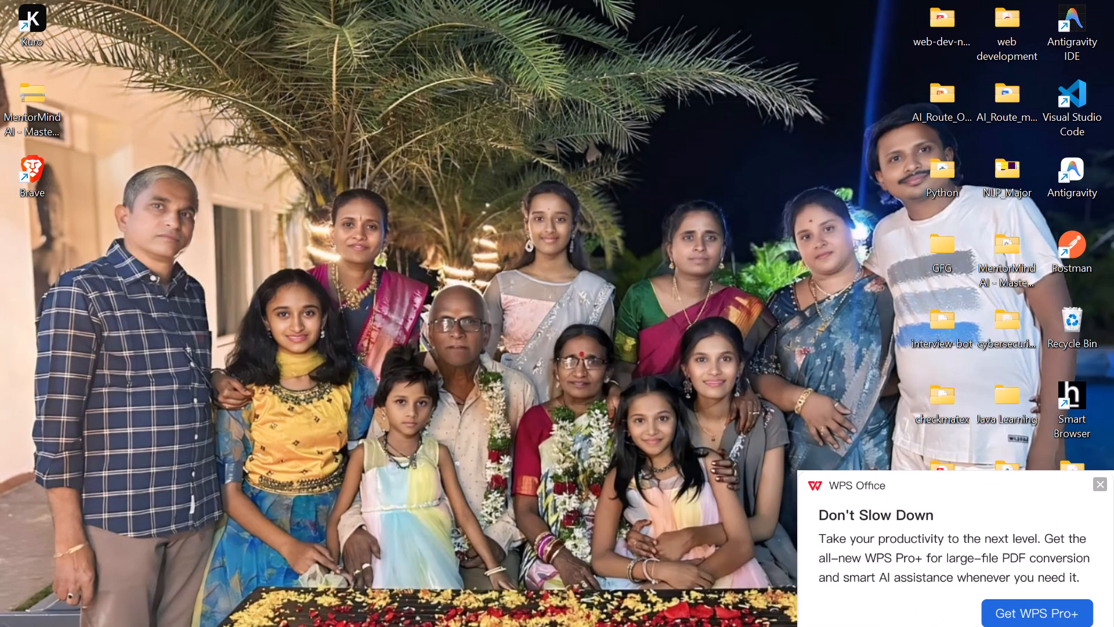
click(1113, 475)
drag(1113, 475, 1101, 481)
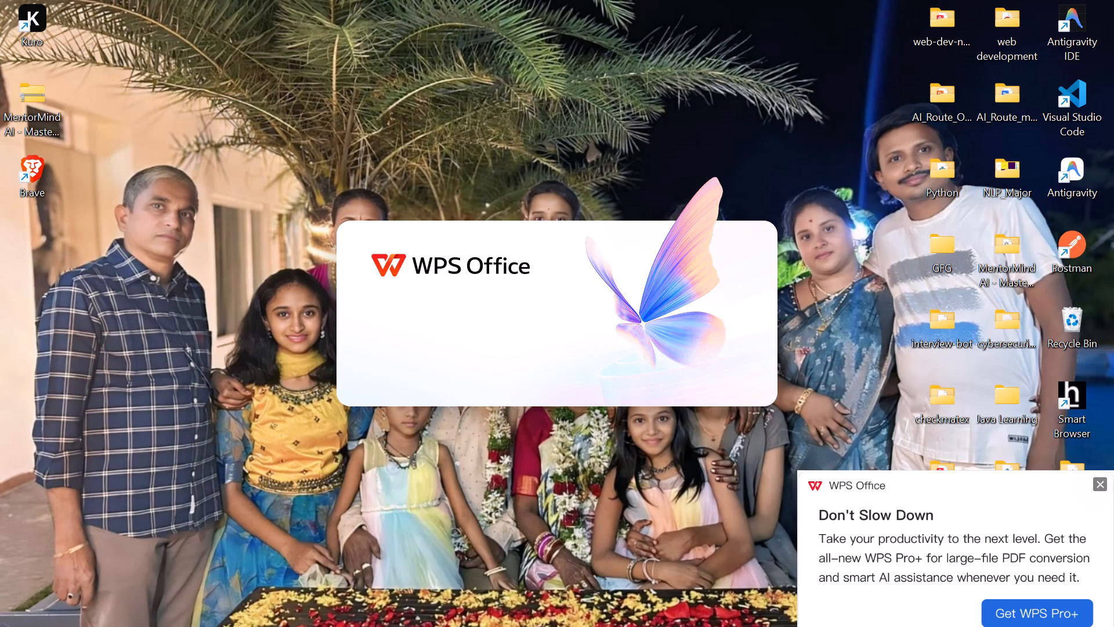
click(1095, 485)
click(378, 453)
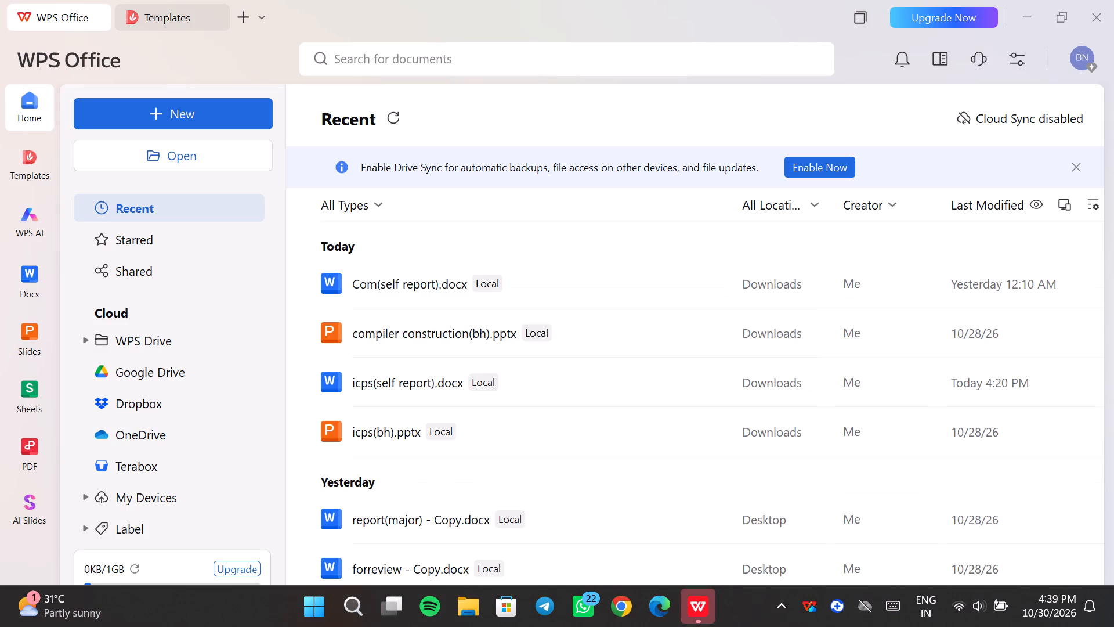
click(832, 102)
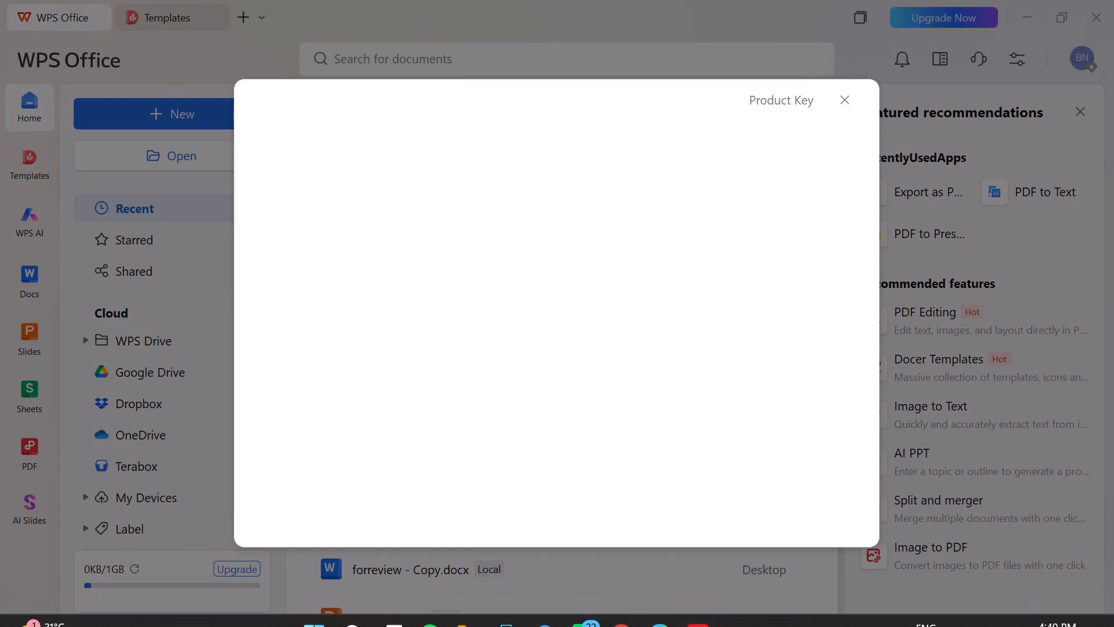
click(845, 102)
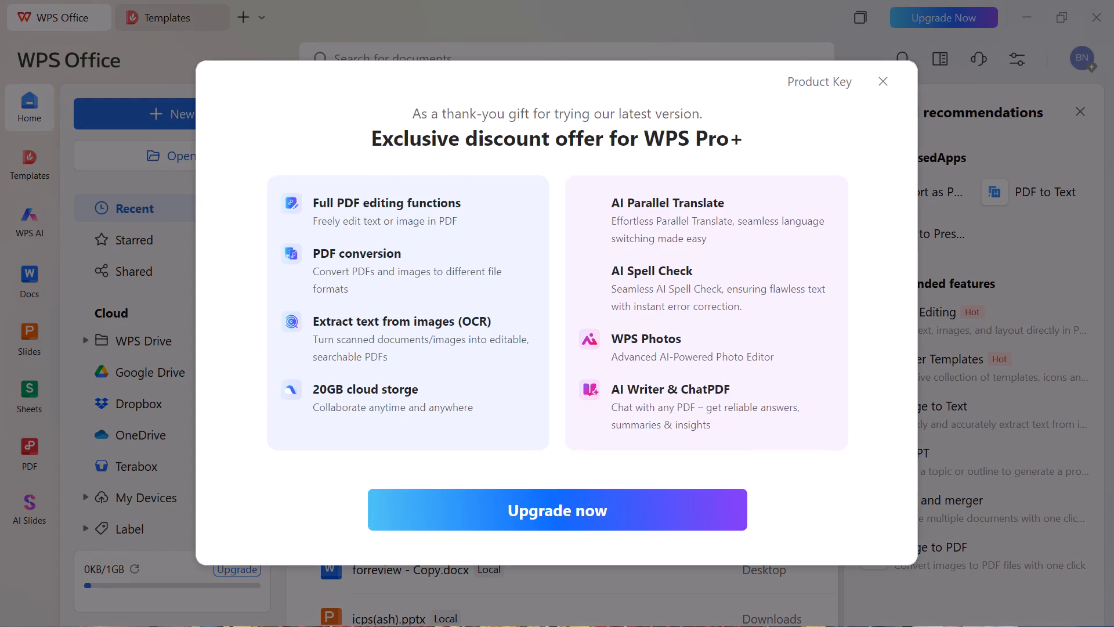
click(887, 83)
click(1103, 6)
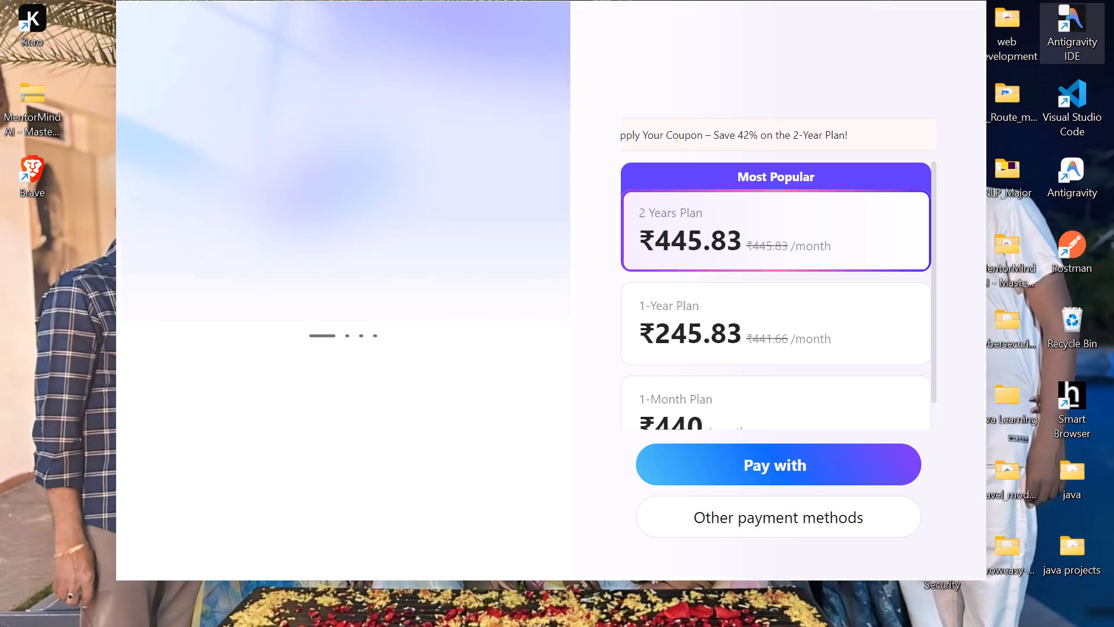
click(964, 23)
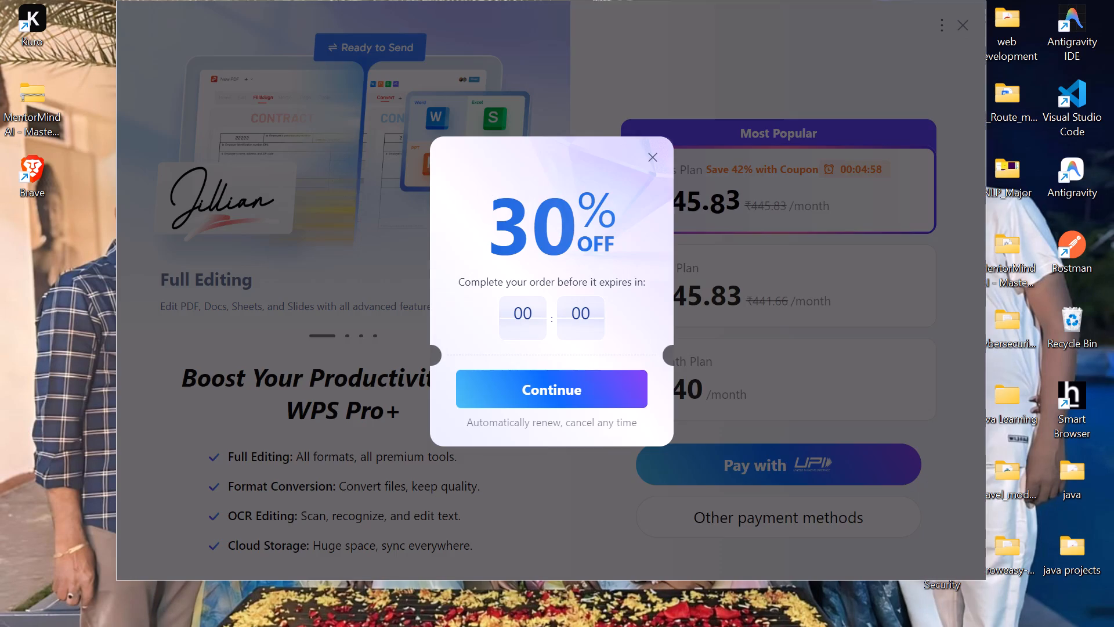
click(660, 164)
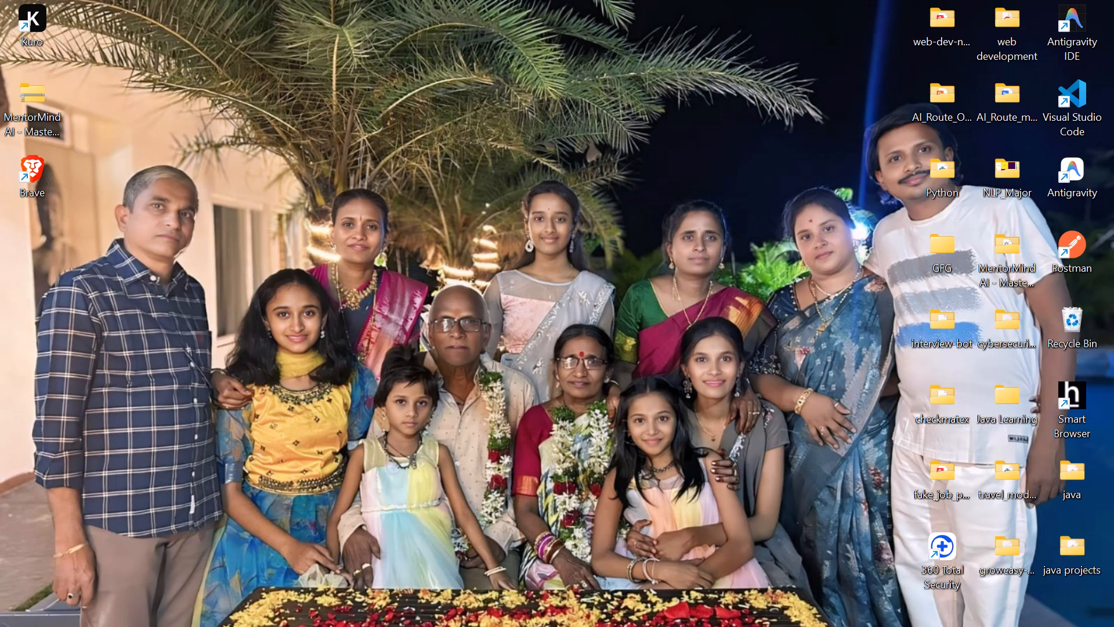